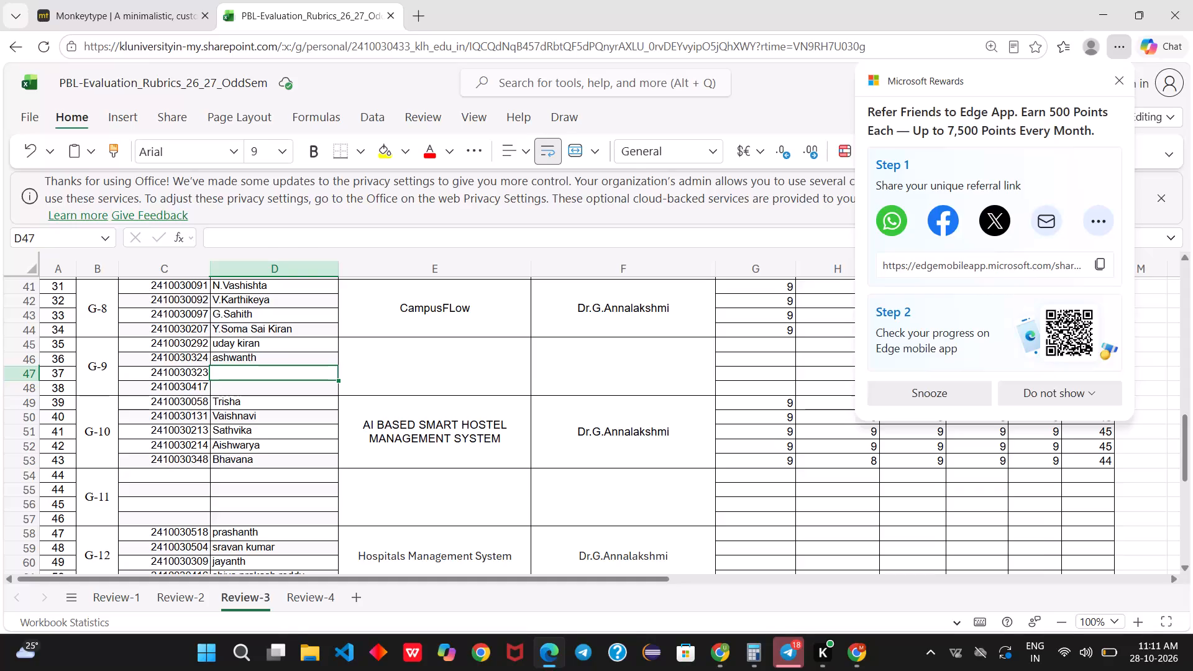
# Enter the student's name in D47, the third member row of group G-9.
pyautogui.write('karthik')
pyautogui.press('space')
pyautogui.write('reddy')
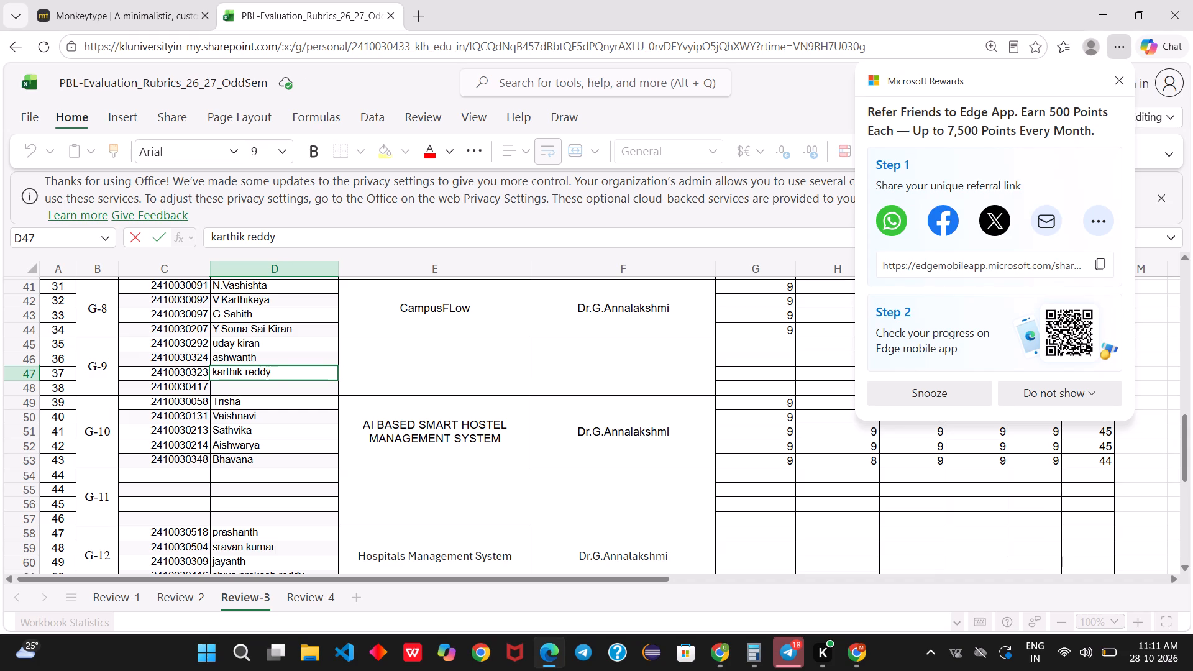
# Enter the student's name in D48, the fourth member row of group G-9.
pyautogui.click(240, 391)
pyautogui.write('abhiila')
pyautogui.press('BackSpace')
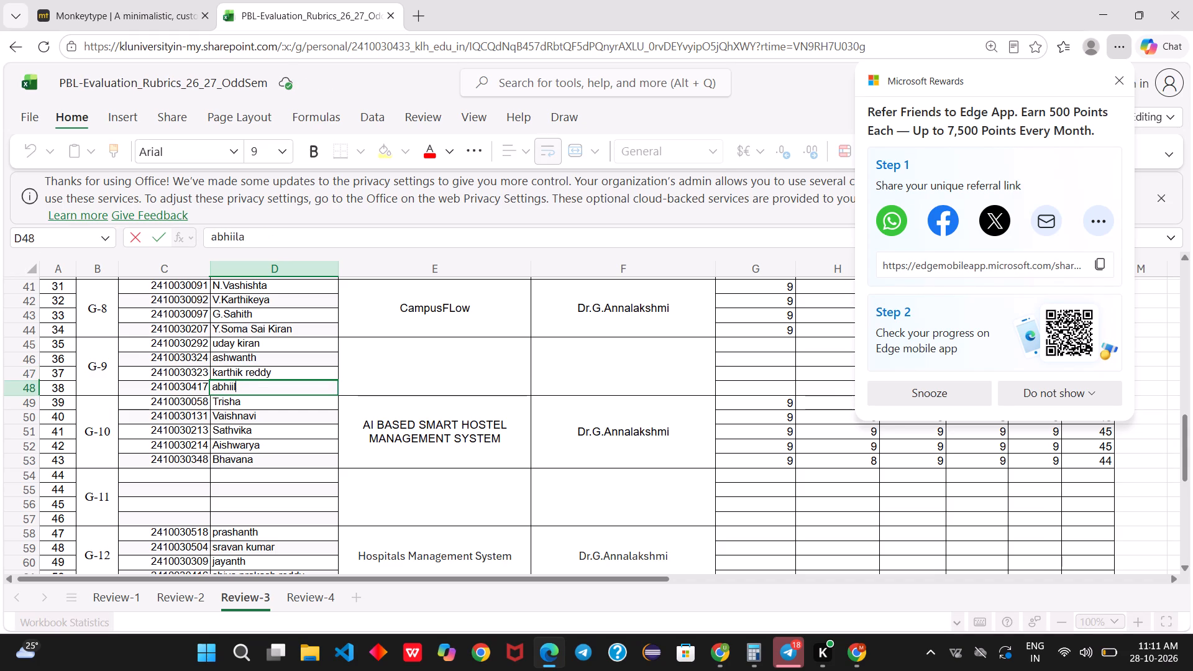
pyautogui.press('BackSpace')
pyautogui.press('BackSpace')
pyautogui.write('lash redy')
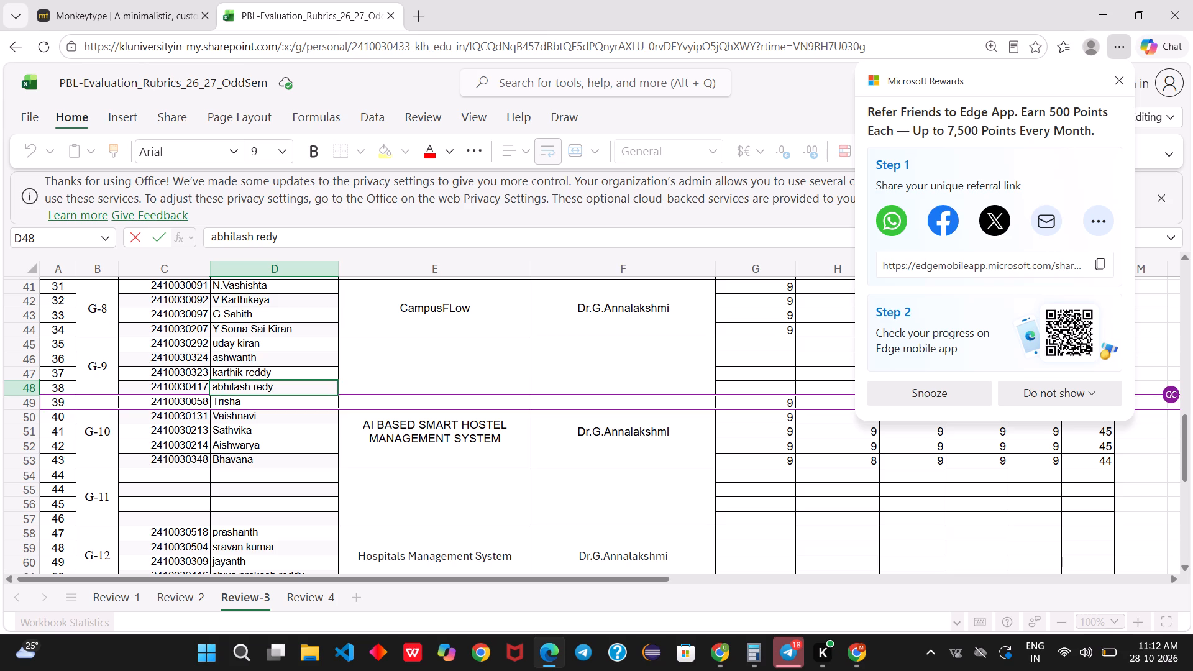
# Insert an empty row directly below row 48, between groups G-9 and G-10.
pyautogui.hscroll(1, 319, 364)
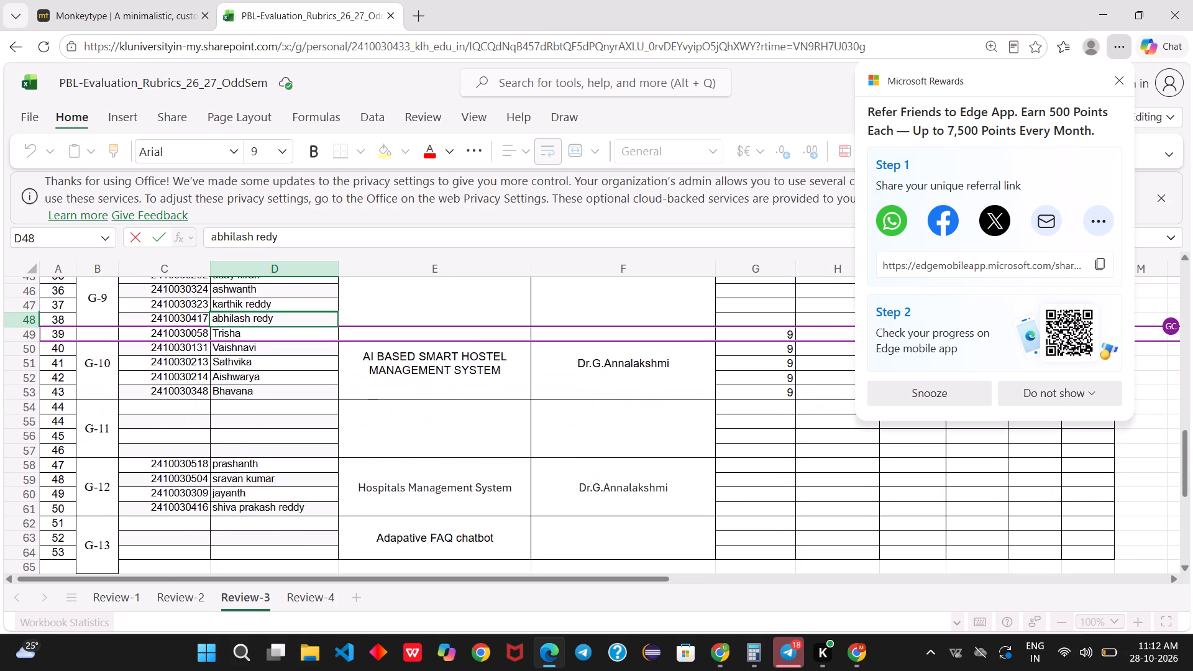
pyautogui.scroll(1, 319, 364)
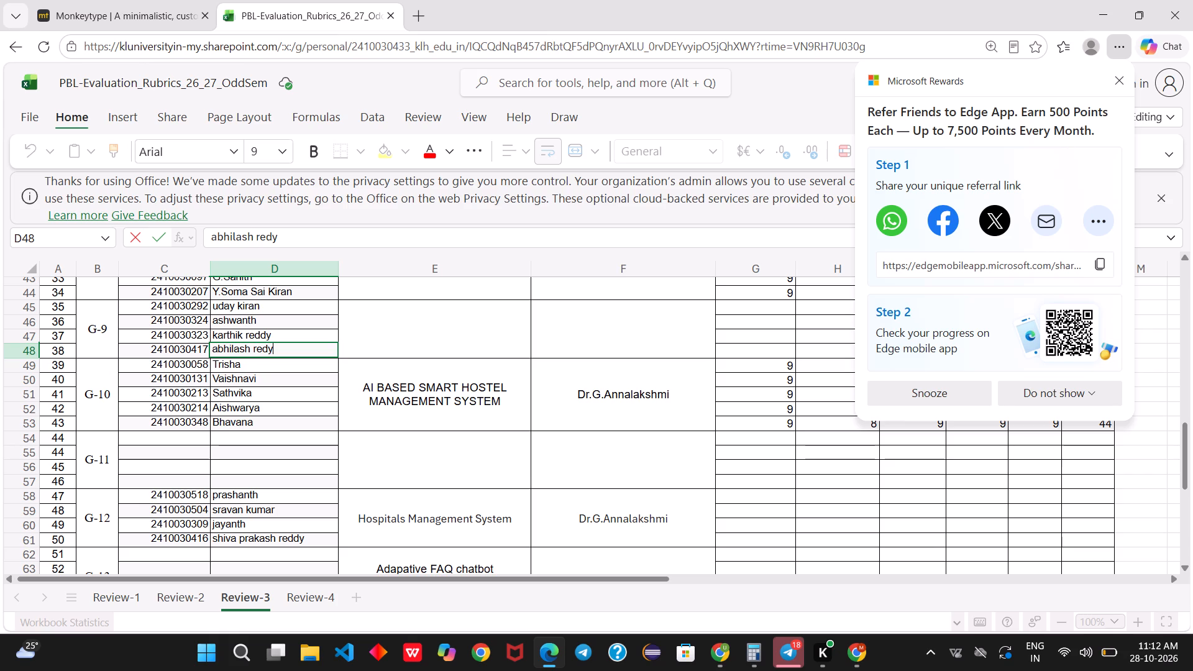
pyautogui.click(26, 348)
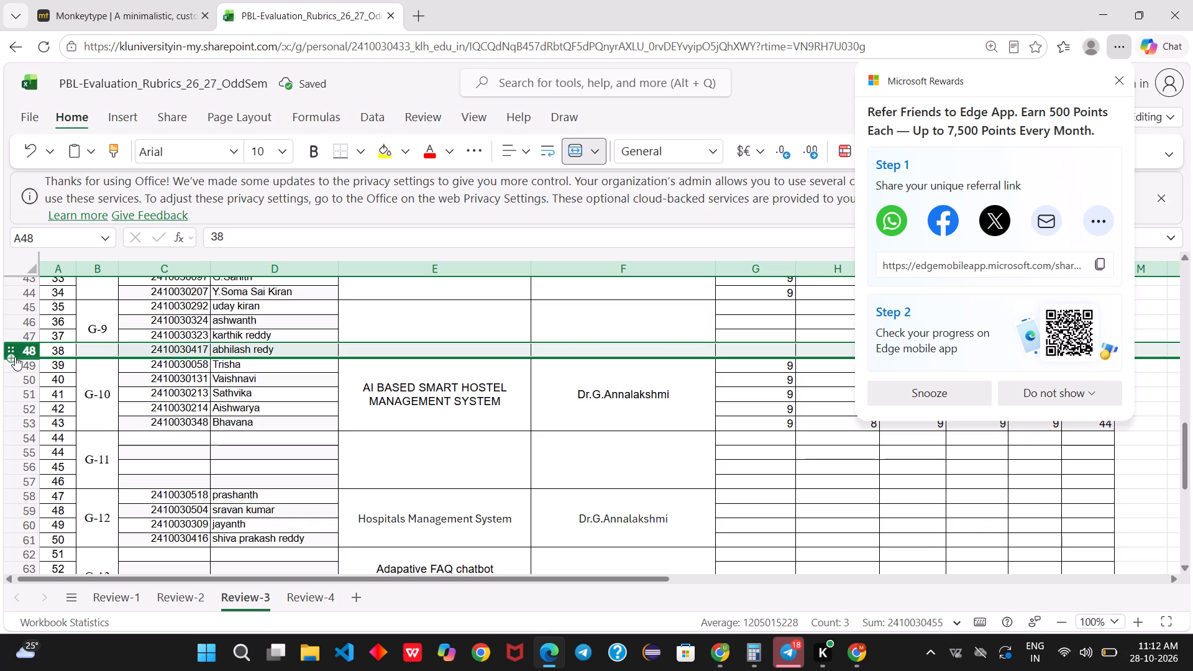
pyautogui.click(13, 357)
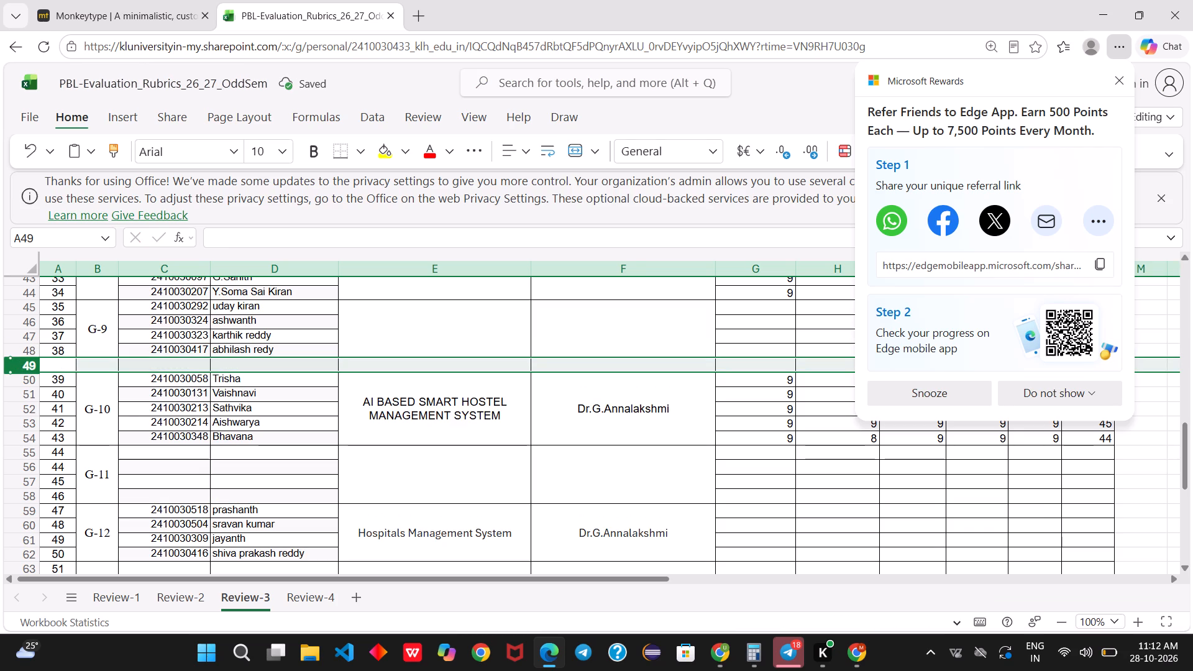
# Re-enter the student's name in D48 with the surname spelled correctly.
pyautogui.click(278, 349)
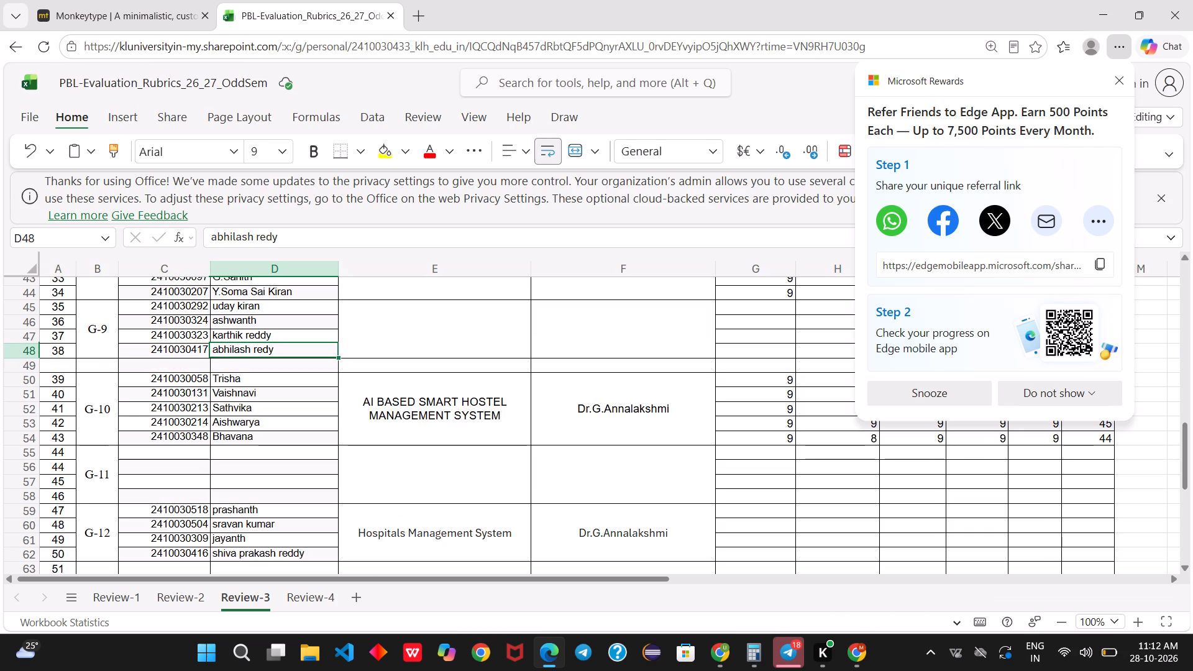
pyautogui.press('BackSpace')
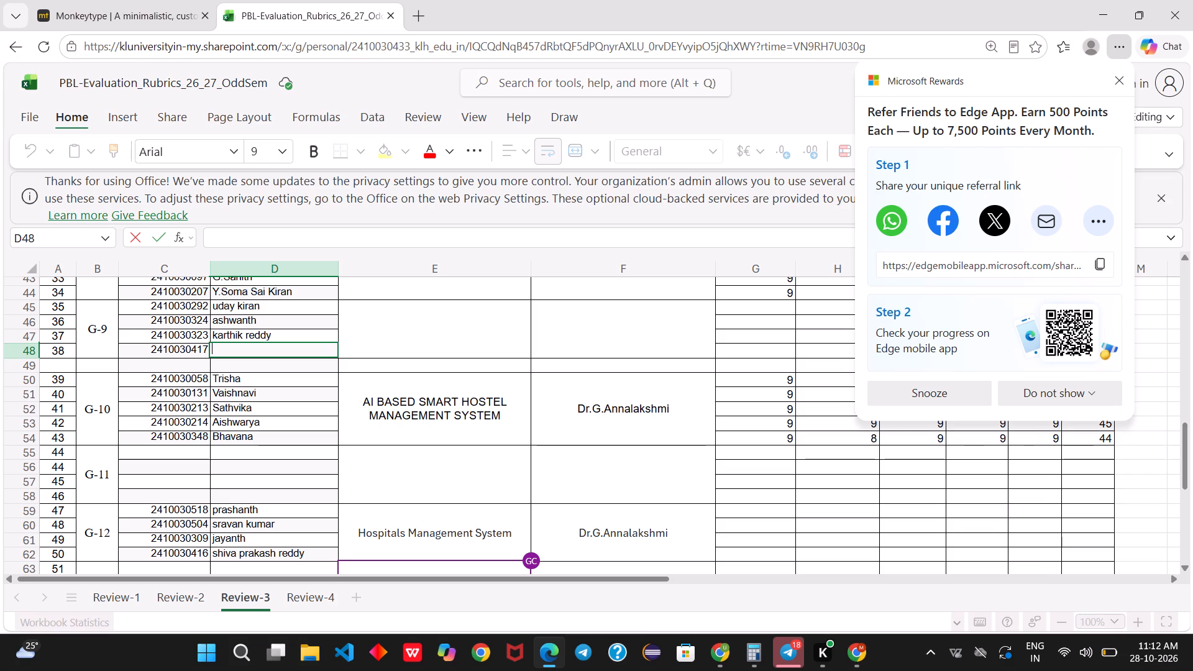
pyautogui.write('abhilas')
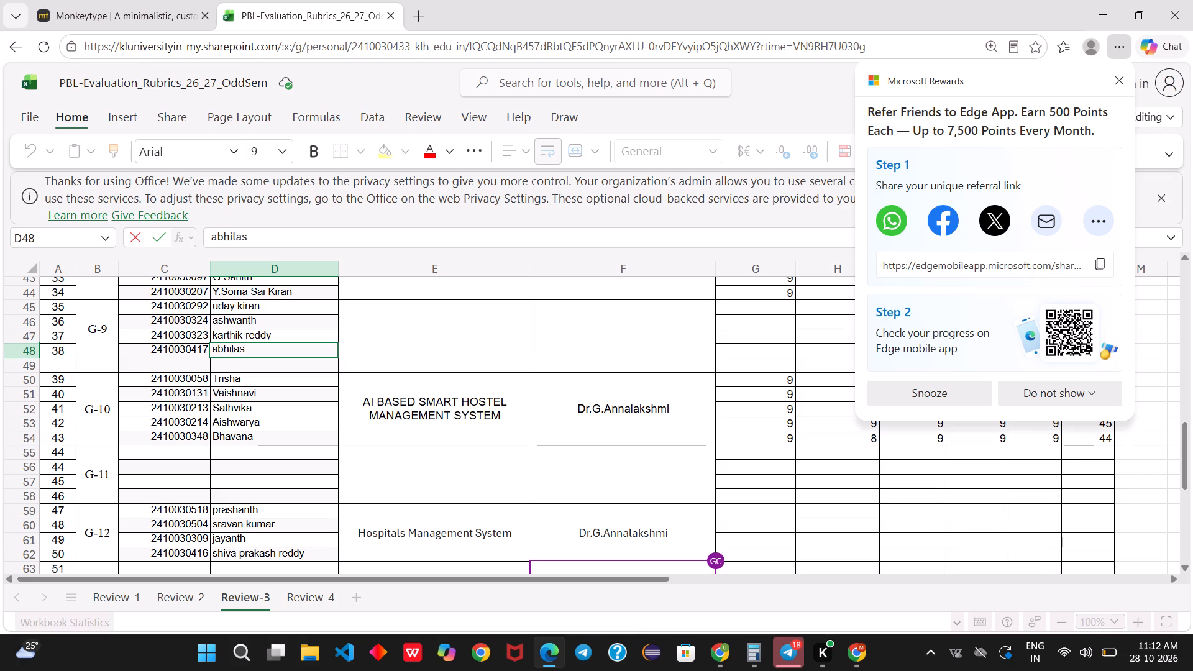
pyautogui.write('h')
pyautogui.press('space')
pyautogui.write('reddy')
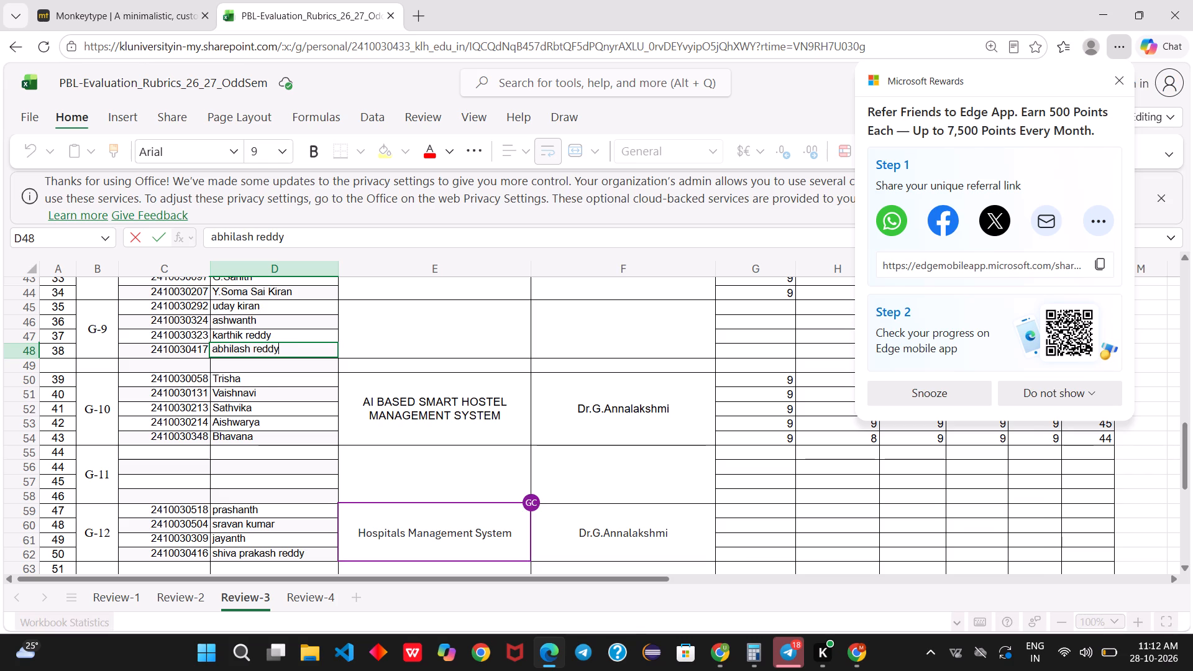
# Enter the fifth G-9 student's ID number in C49 of the new row.
pyautogui.click(173, 365)
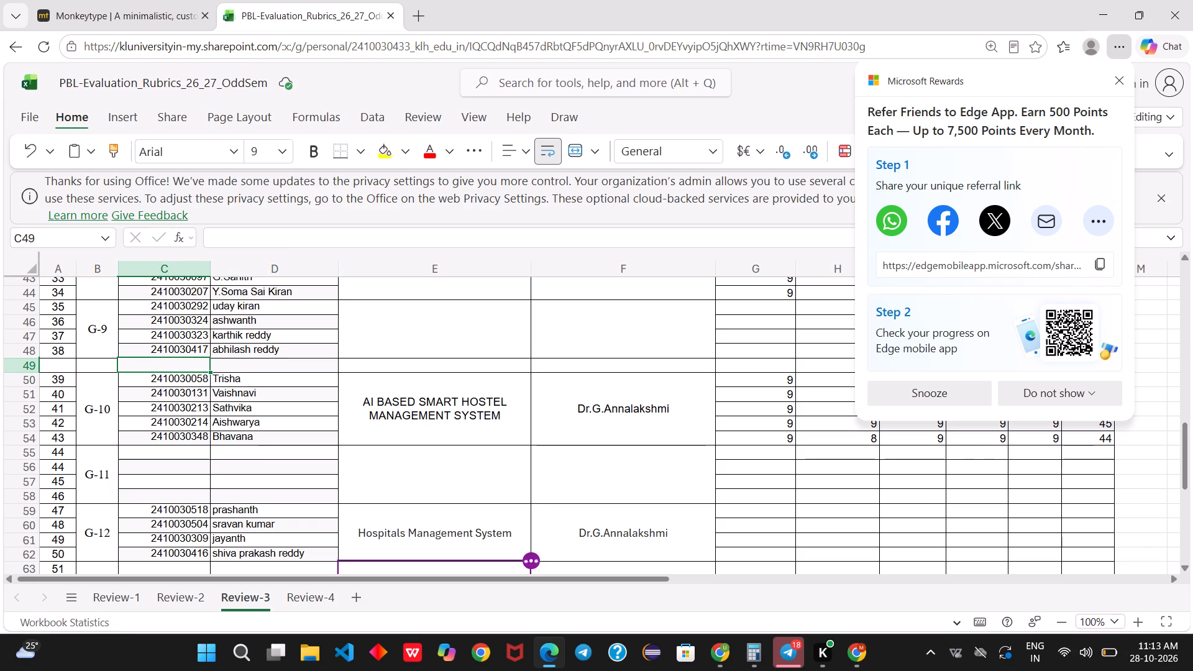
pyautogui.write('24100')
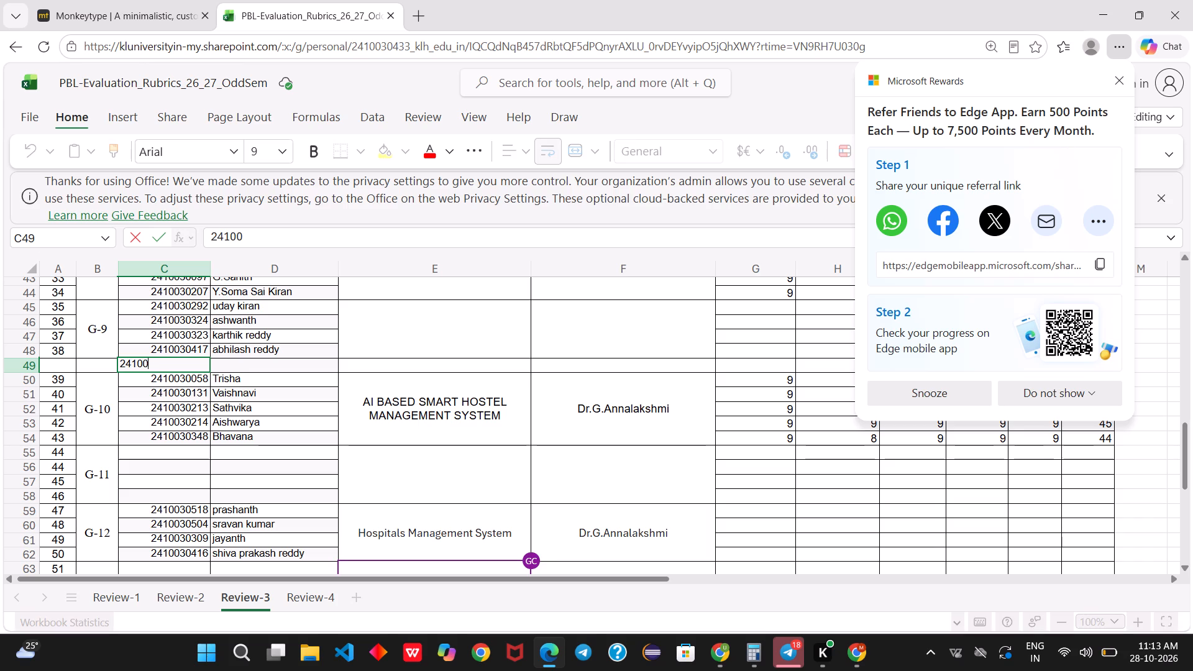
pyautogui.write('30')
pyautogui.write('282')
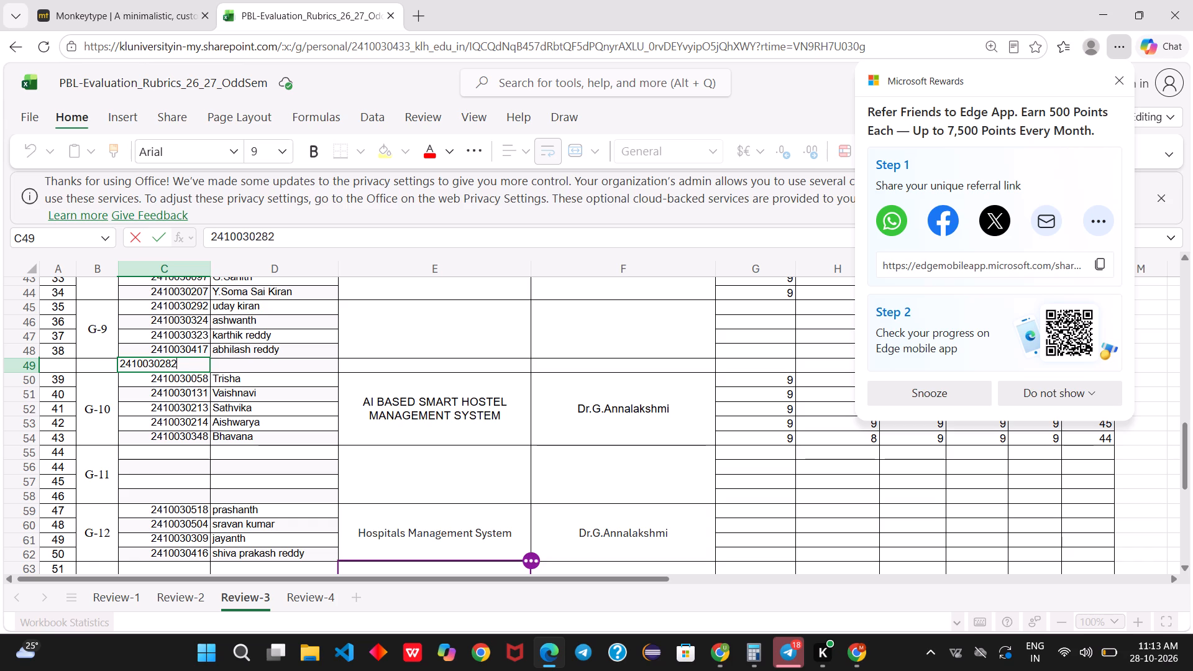
# Enter the fifth G-9 student's name in D49, next to the ID number.
pyautogui.click(254, 365)
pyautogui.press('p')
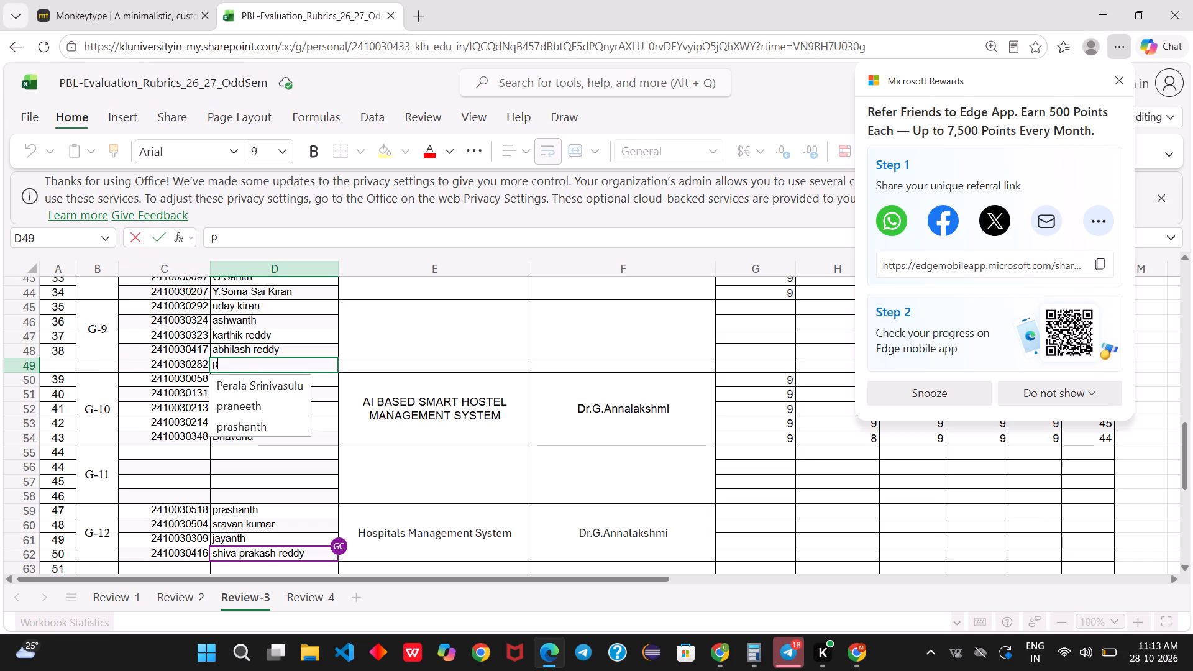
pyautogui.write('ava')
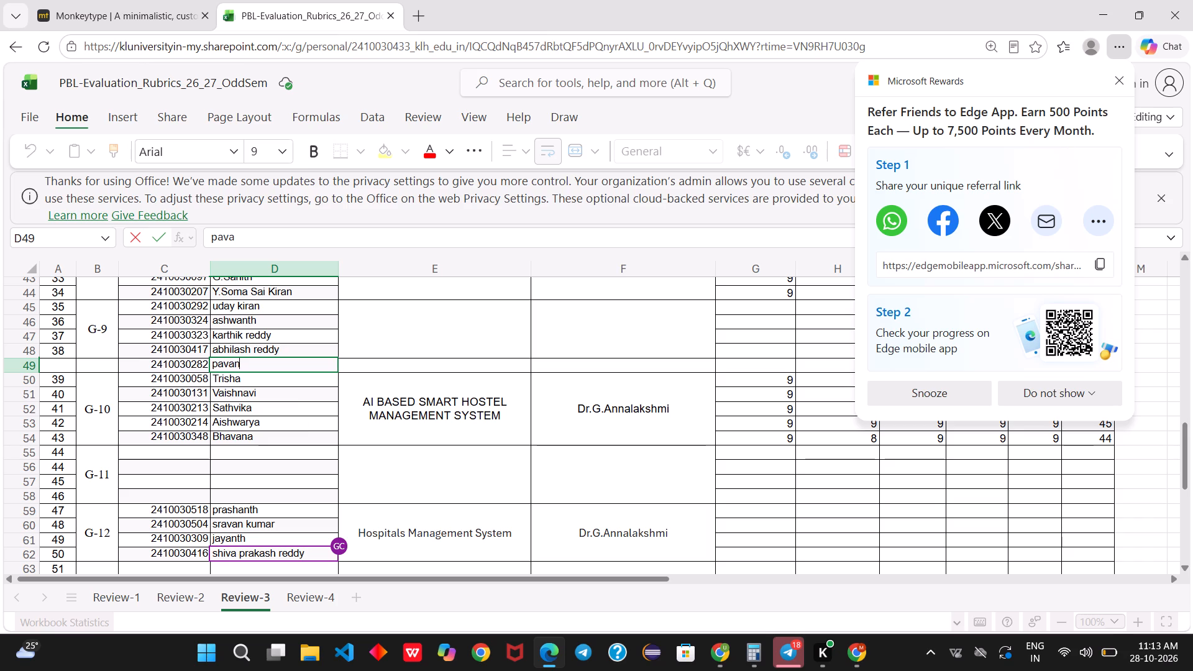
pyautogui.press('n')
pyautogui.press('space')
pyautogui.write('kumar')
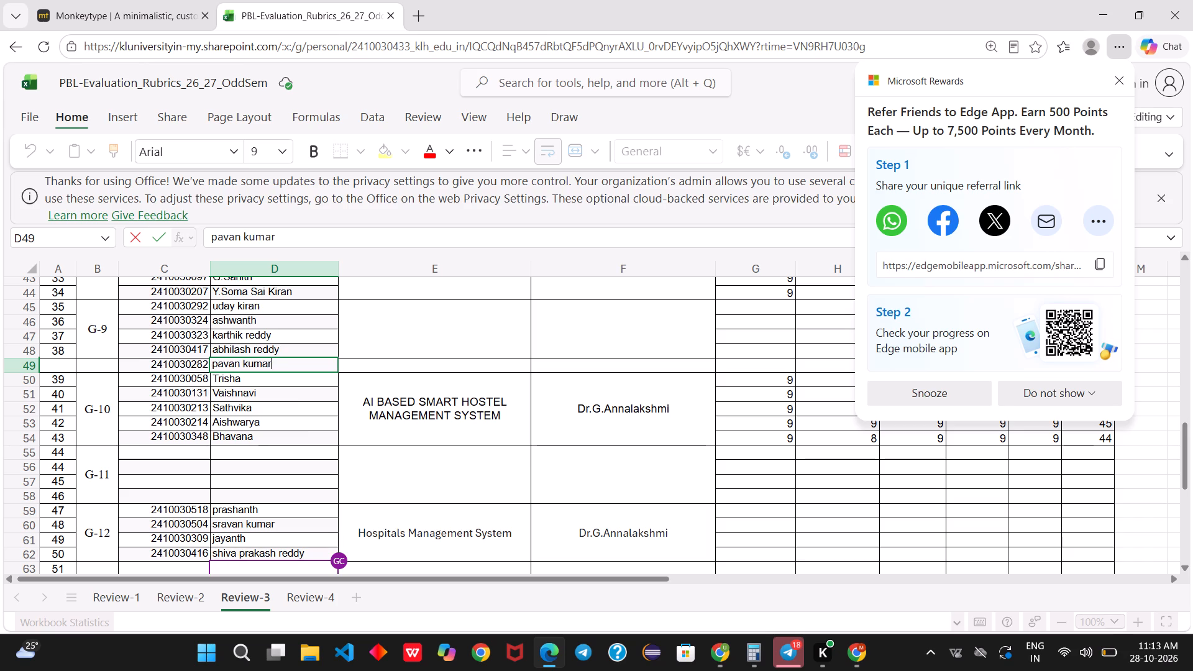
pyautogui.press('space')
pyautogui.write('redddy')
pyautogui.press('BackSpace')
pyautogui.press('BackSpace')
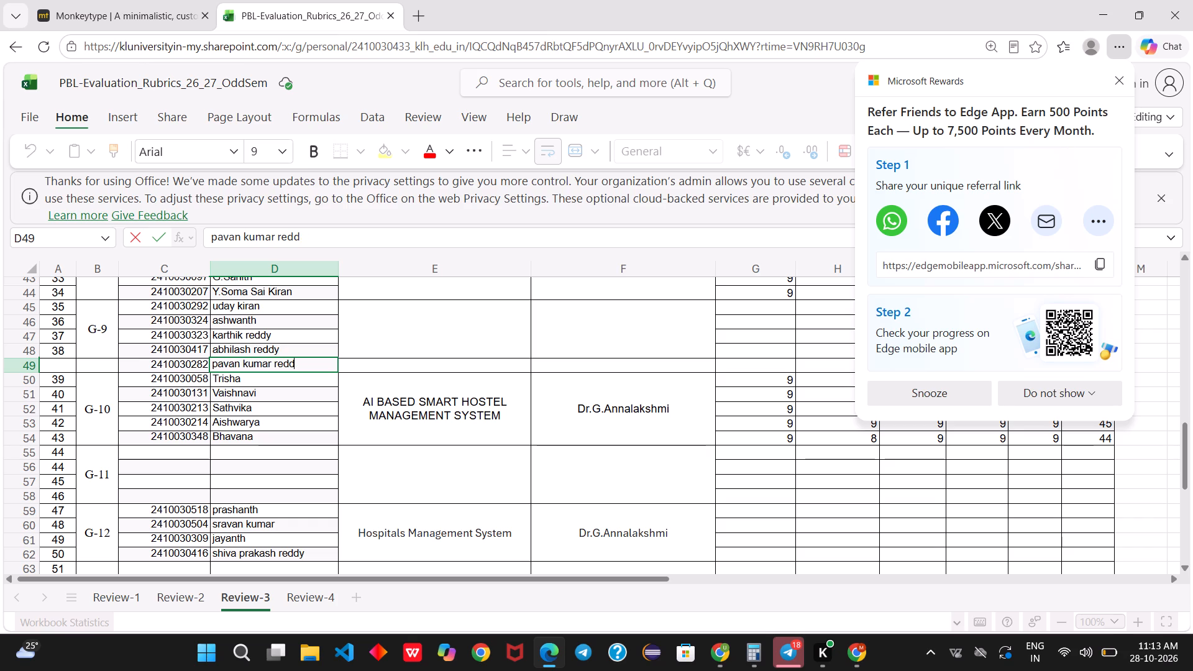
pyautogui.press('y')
# Compare the group entries with the G-9 block on the Review-2 sheet, and return to Review-3.
pyautogui.scroll(1, 306, 393)
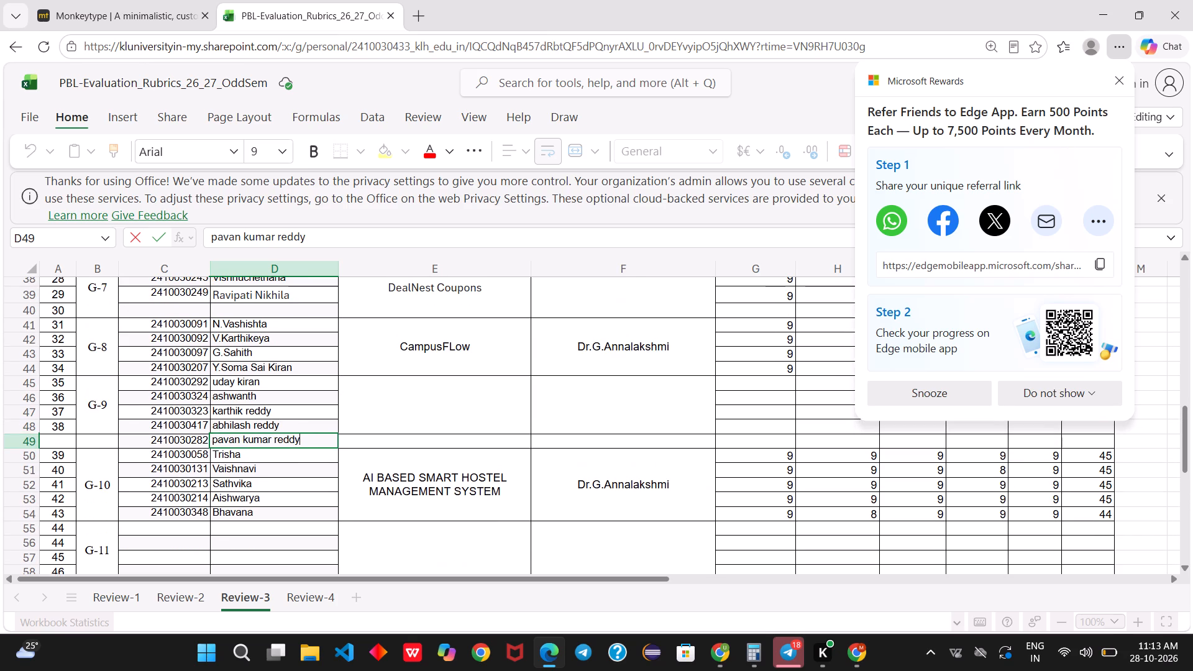
pyautogui.scroll(-1, 306, 393)
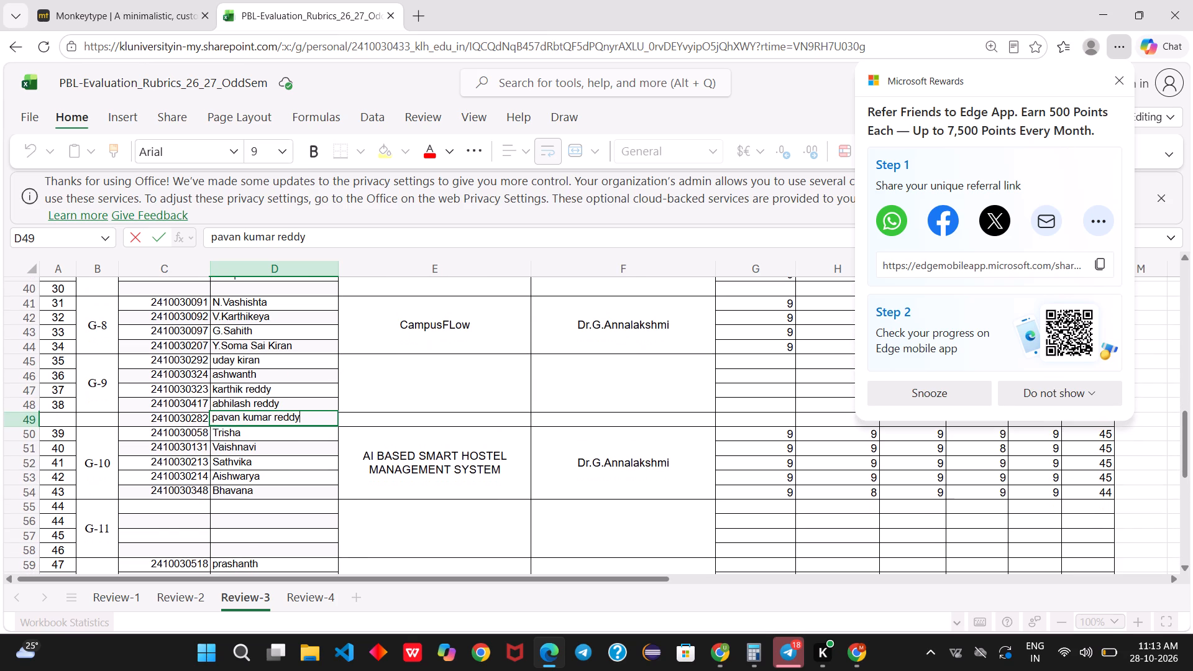
pyautogui.scroll(2, 306, 393)
pyautogui.scroll(-1, 306, 393)
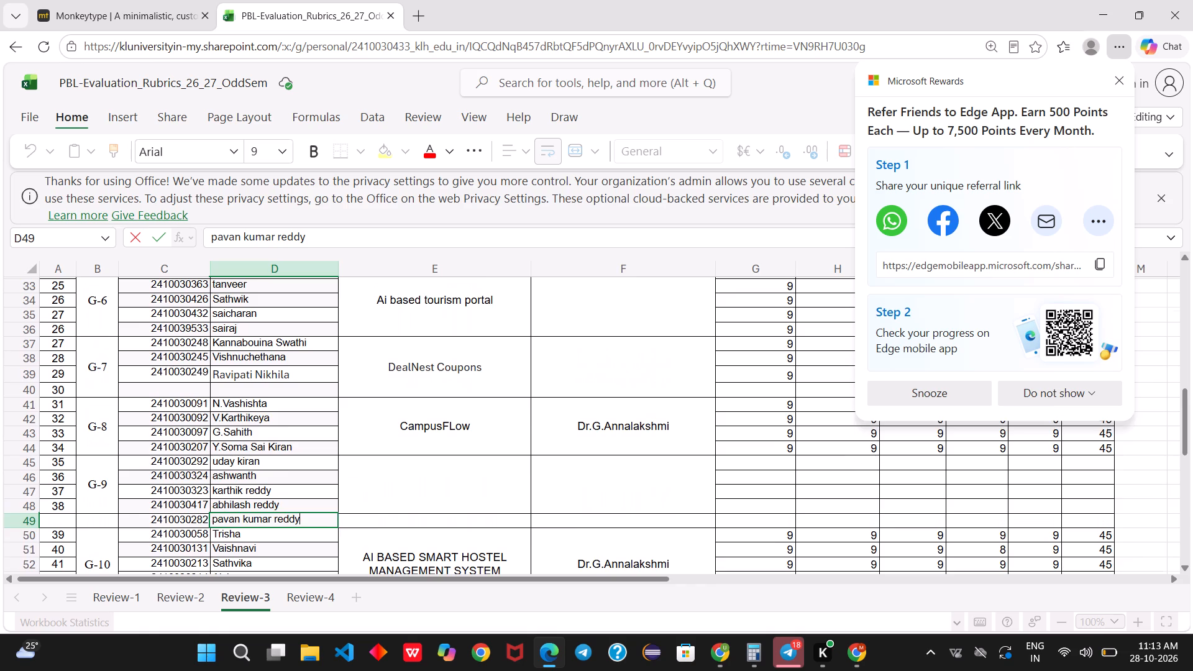
pyautogui.scroll(-1, 306, 393)
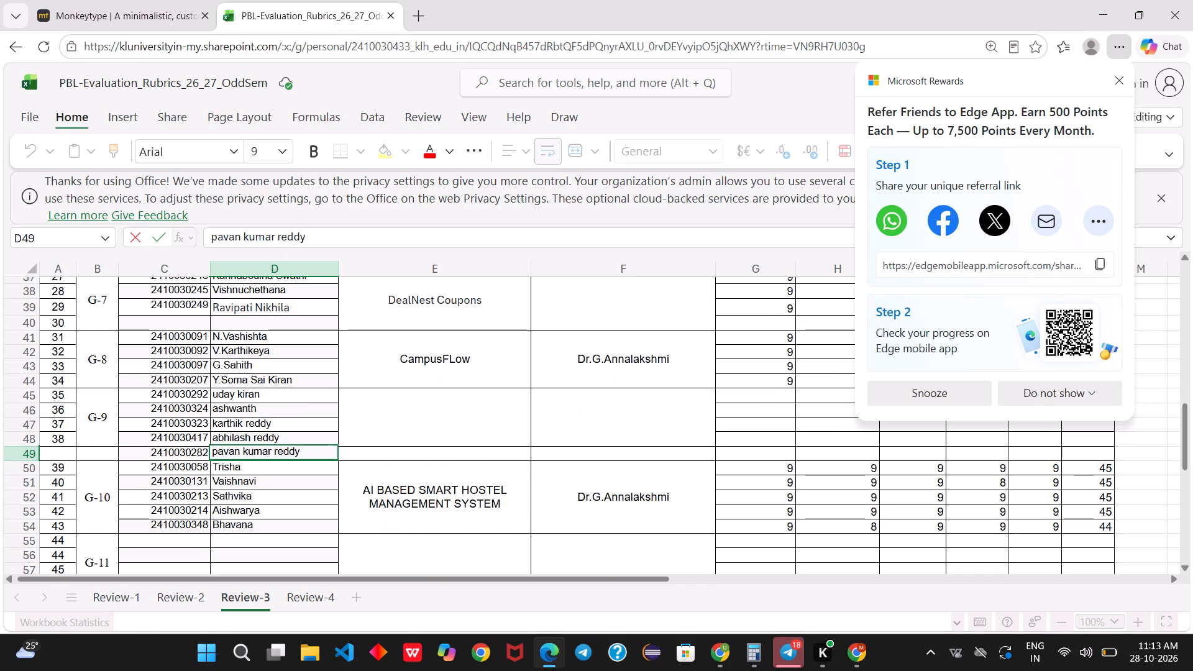
pyautogui.click(182, 593)
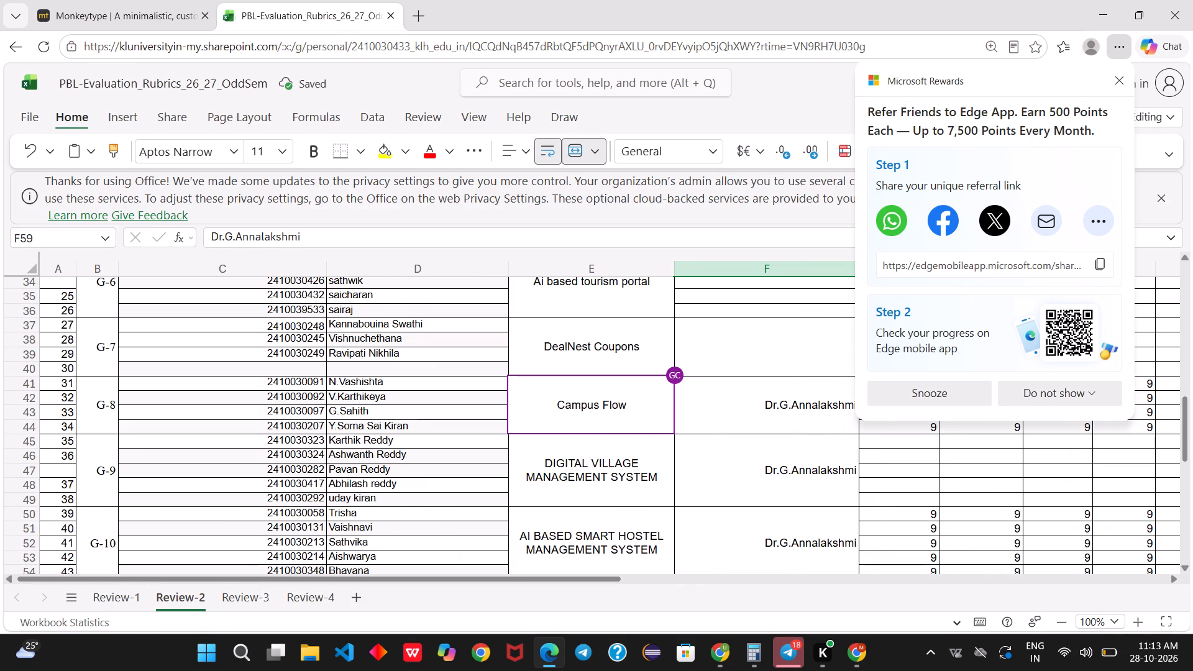
pyautogui.scroll(-1, 429, 496)
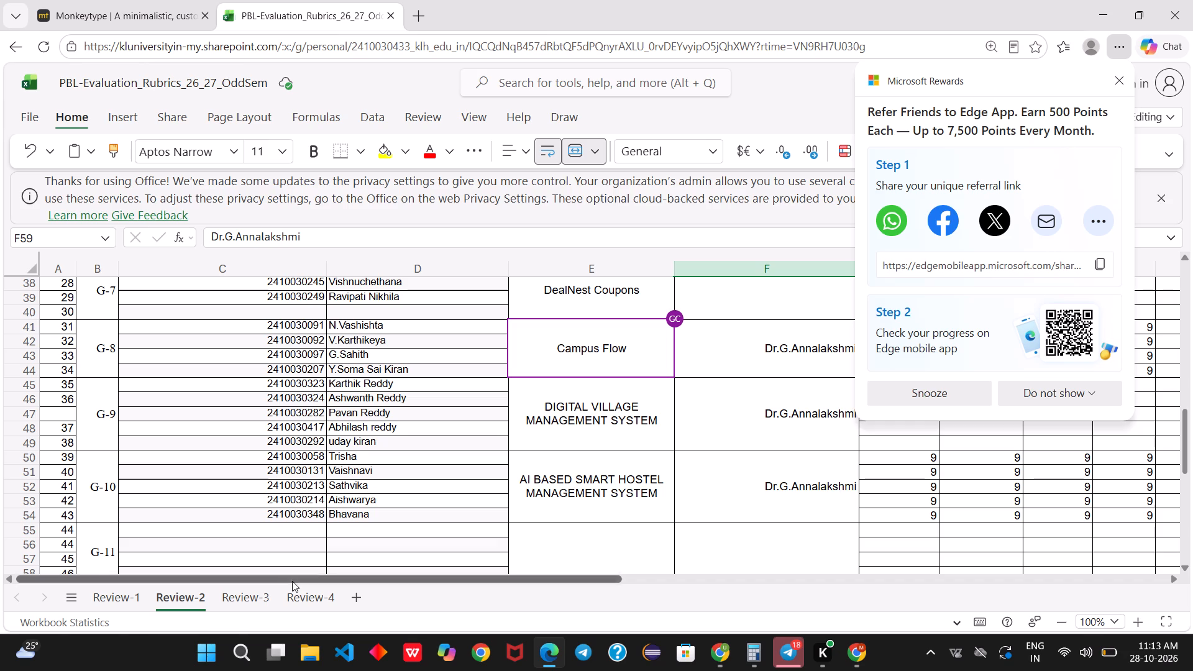
pyautogui.click(248, 600)
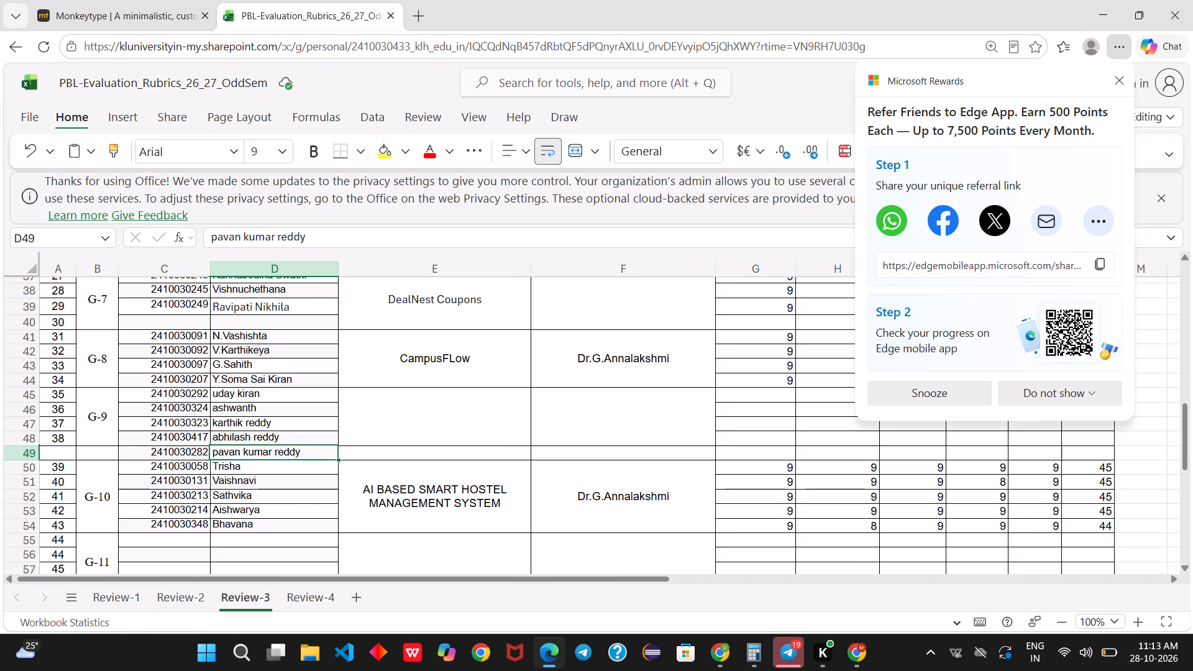
# Enter the G-9 project title "DIGITAL VILLAGE MANAGEMENT SYSTEM" in the merged cell E45.
pyautogui.click(454, 420)
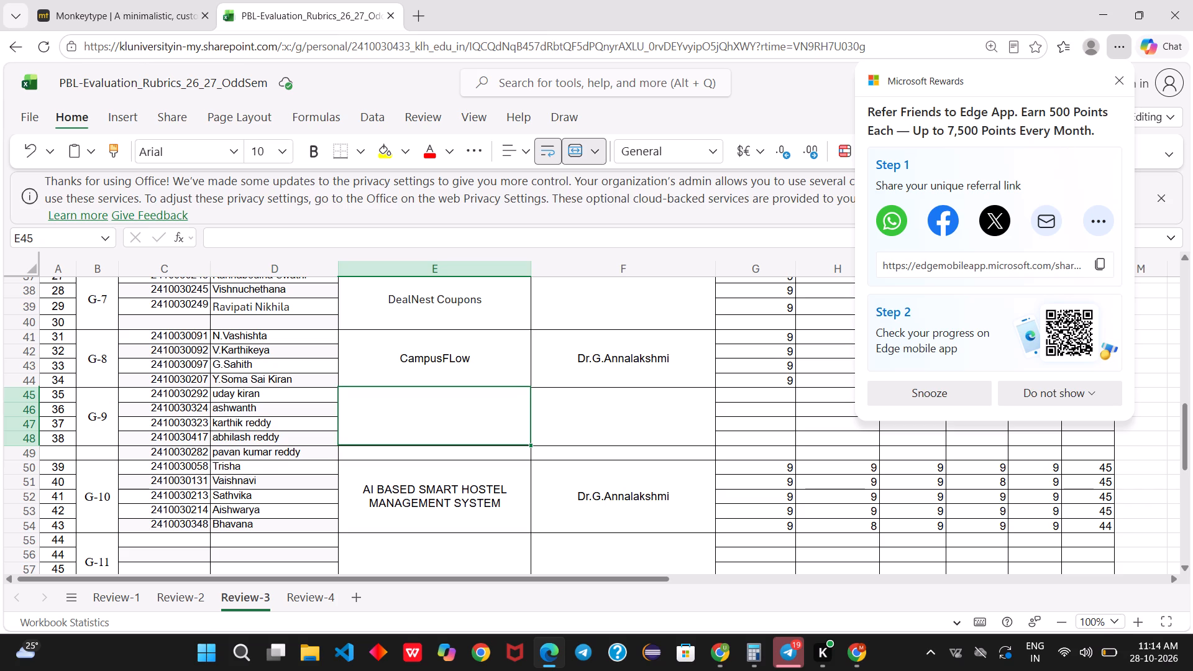
pyautogui.click(432, 452)
pyautogui.click(450, 429)
pyautogui.click(462, 427)
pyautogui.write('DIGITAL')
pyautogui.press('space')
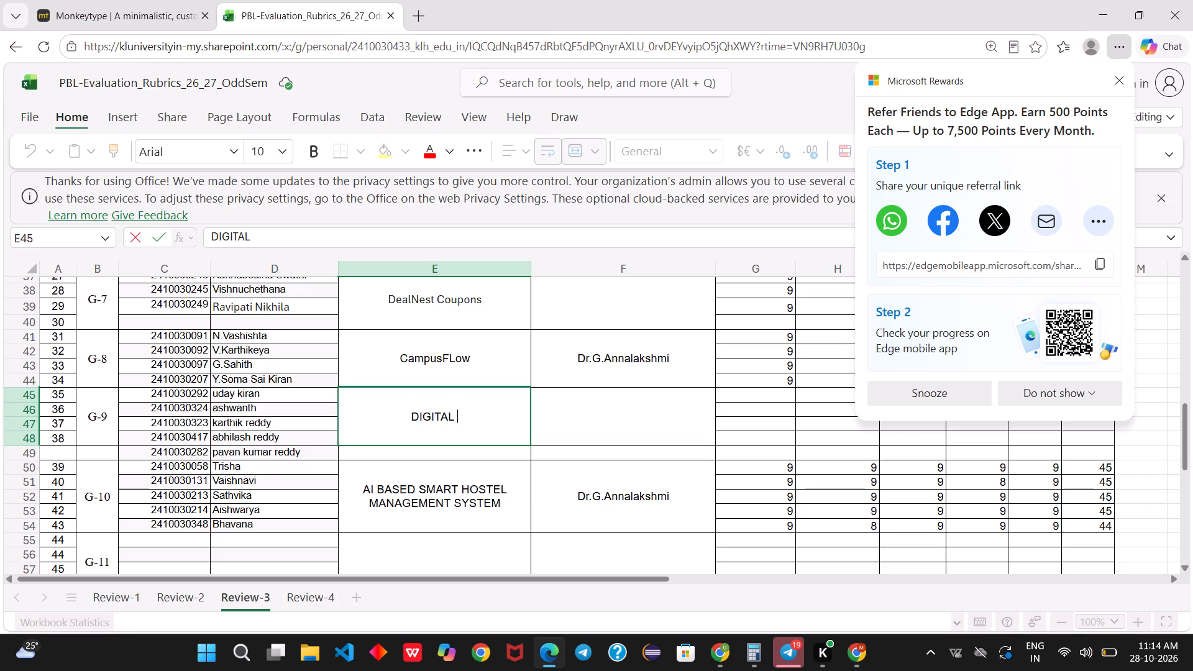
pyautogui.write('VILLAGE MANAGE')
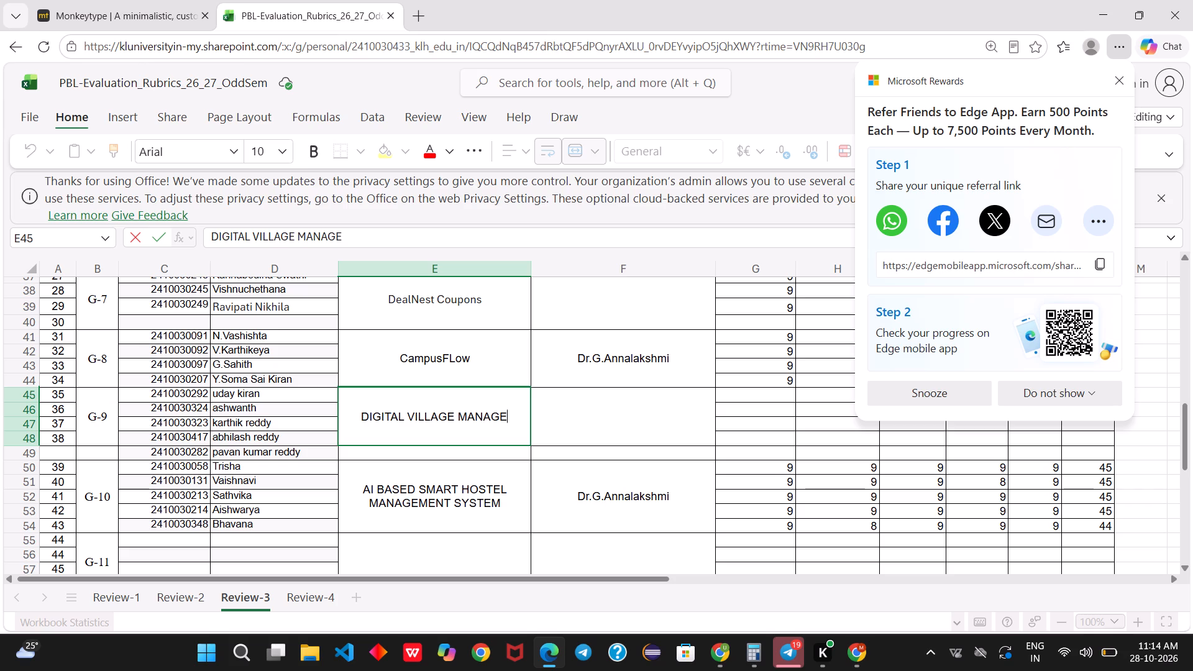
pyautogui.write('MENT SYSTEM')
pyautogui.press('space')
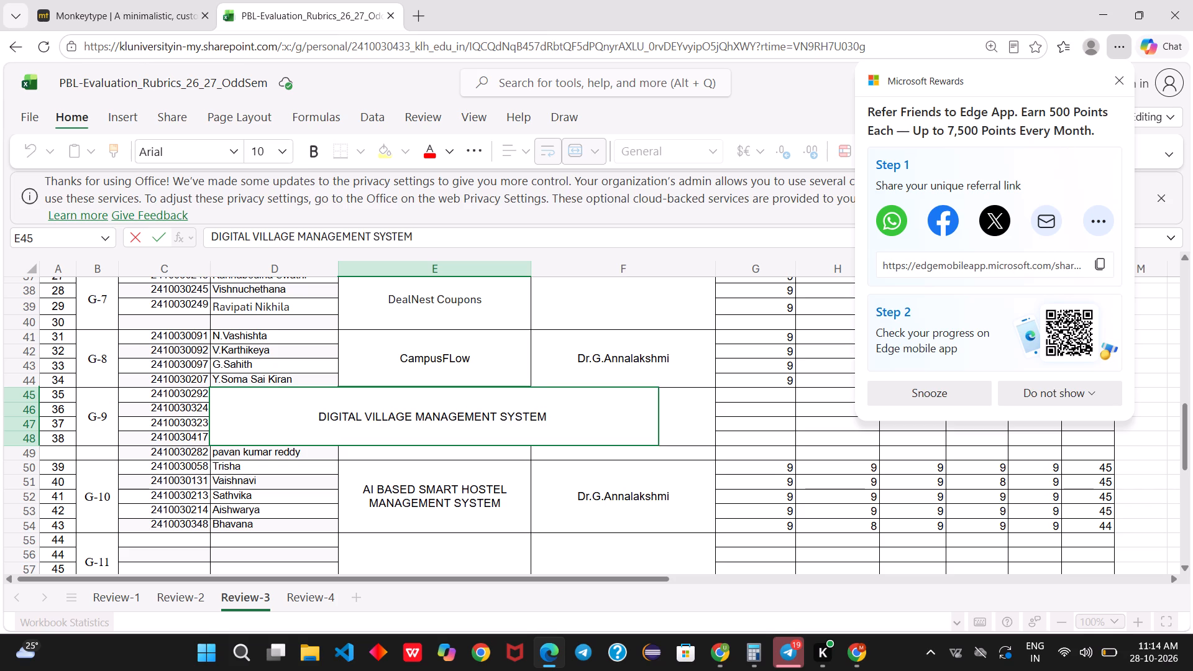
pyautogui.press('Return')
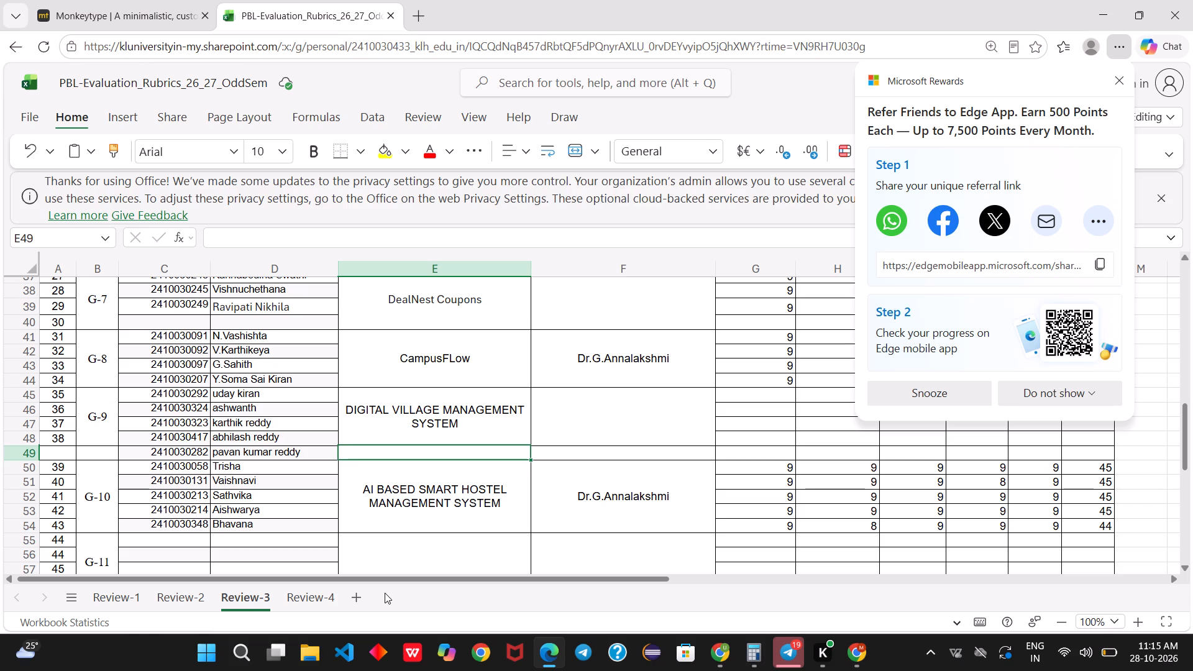
# Check the G-9 block on the Review-2 sheet again and return to Review-3.
pyautogui.click(176, 597)
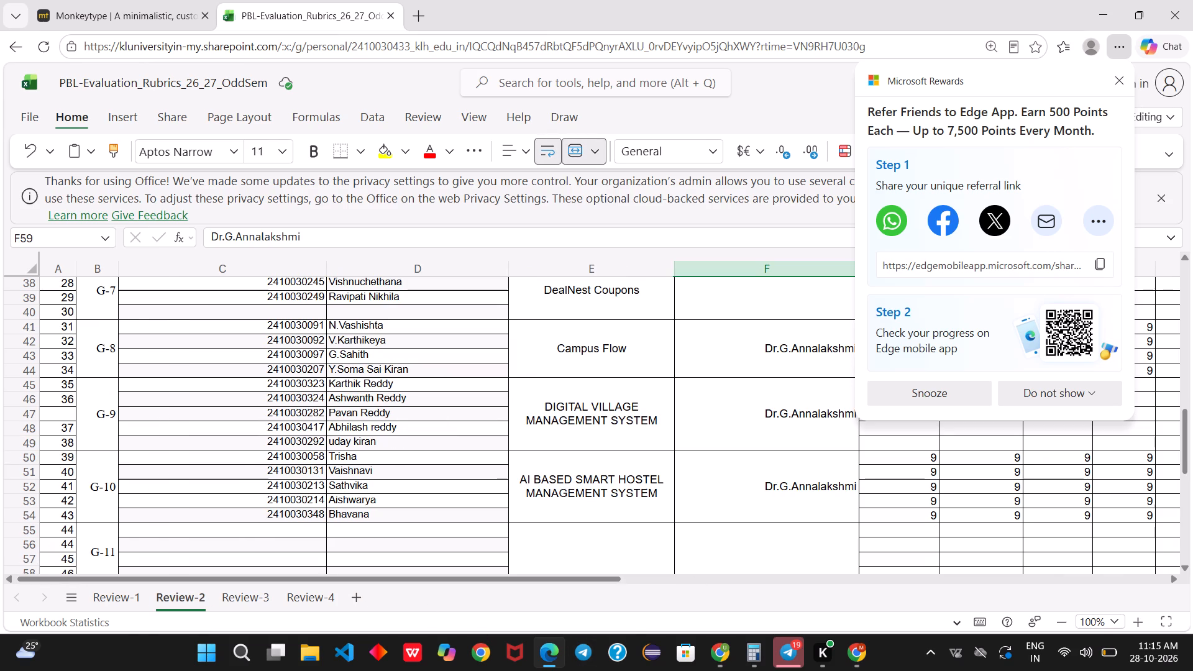
pyautogui.click(246, 600)
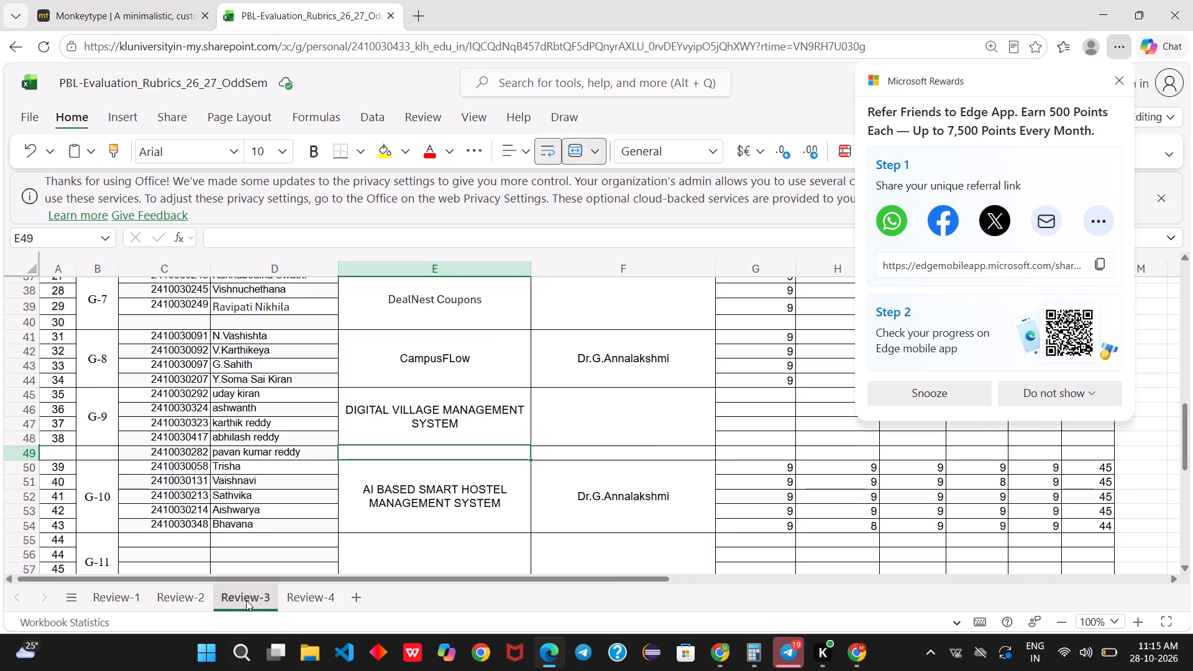
# On the Review-4 sheet, enter the third G-9 student's name in D48, next to the ID number.
pyautogui.click(312, 600)
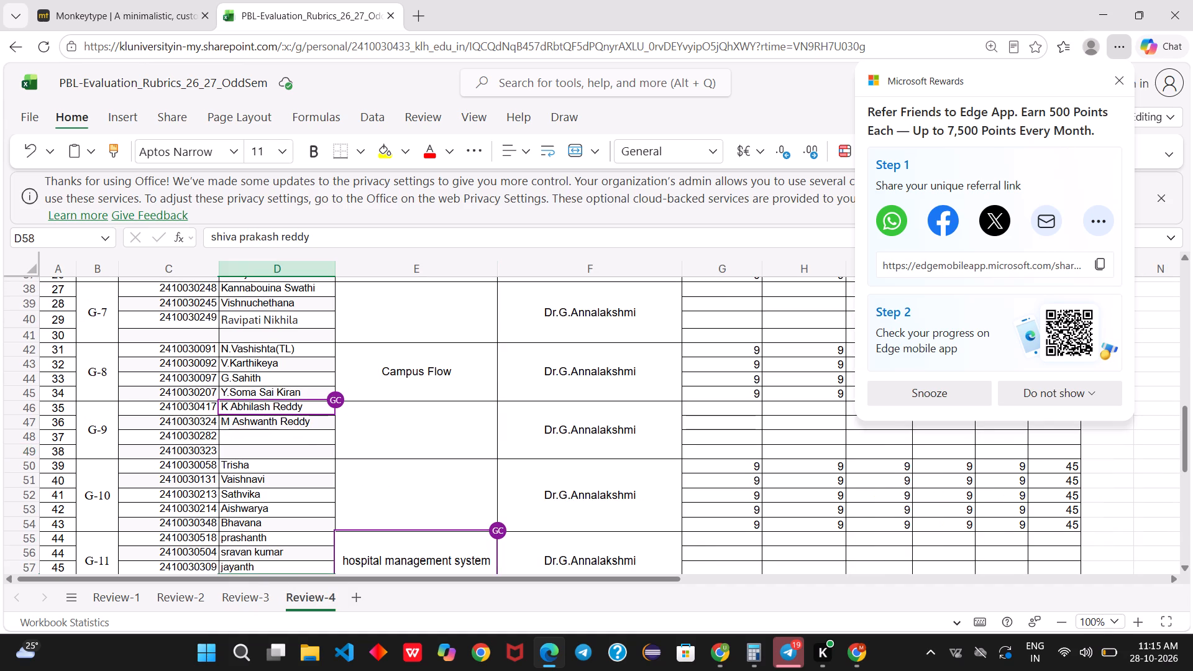
pyautogui.click(253, 436)
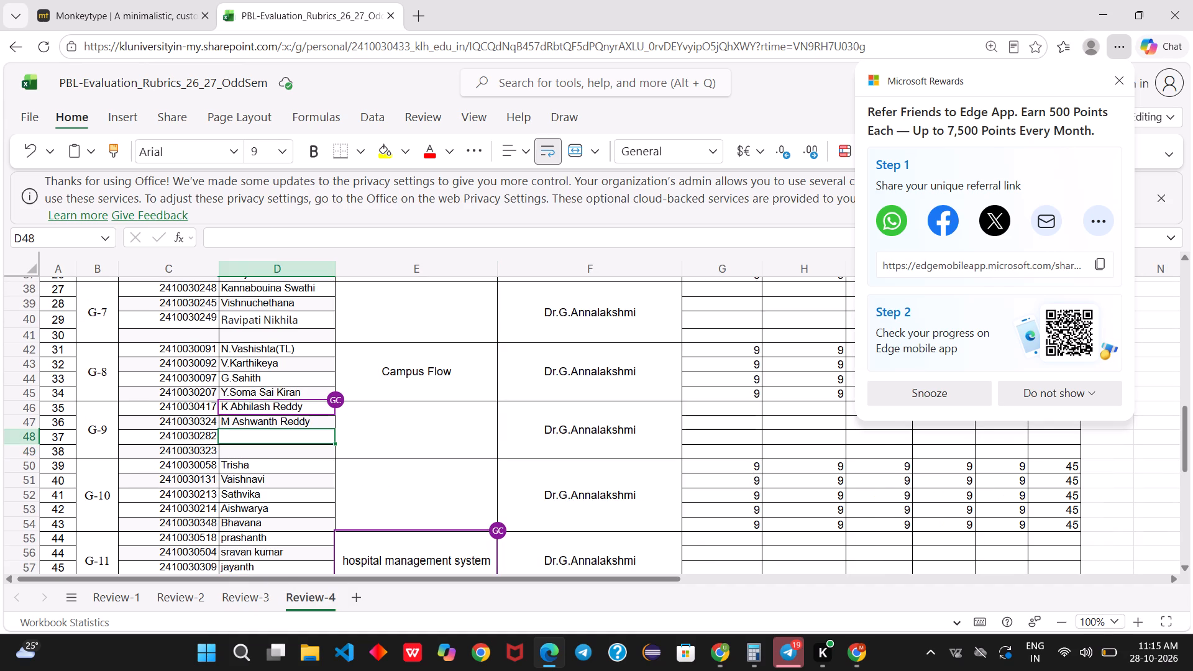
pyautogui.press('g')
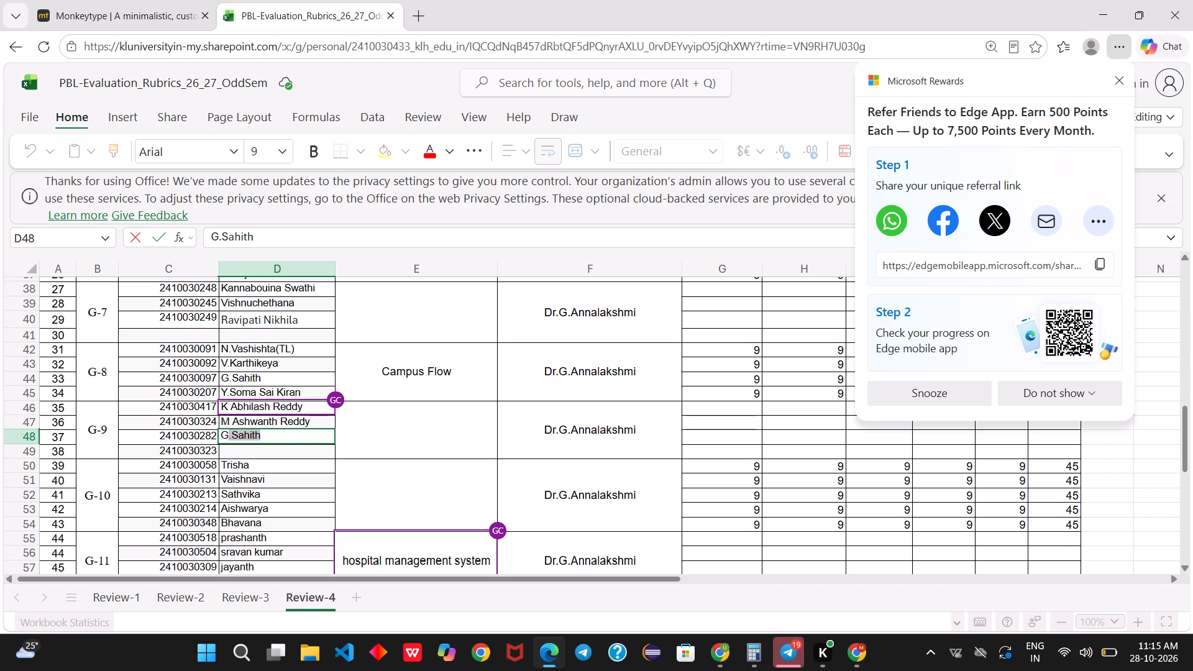
pyautogui.click(263, 437)
pyautogui.press('BackSpace')
pyautogui.press('BackSpace')
pyautogui.press('BackSpace')
pyautogui.press('BackSpace')
pyautogui.press('BackSpace')
pyautogui.press('BackSpace')
pyautogui.press('BackSpace')
pyautogui.press('BackSpace')
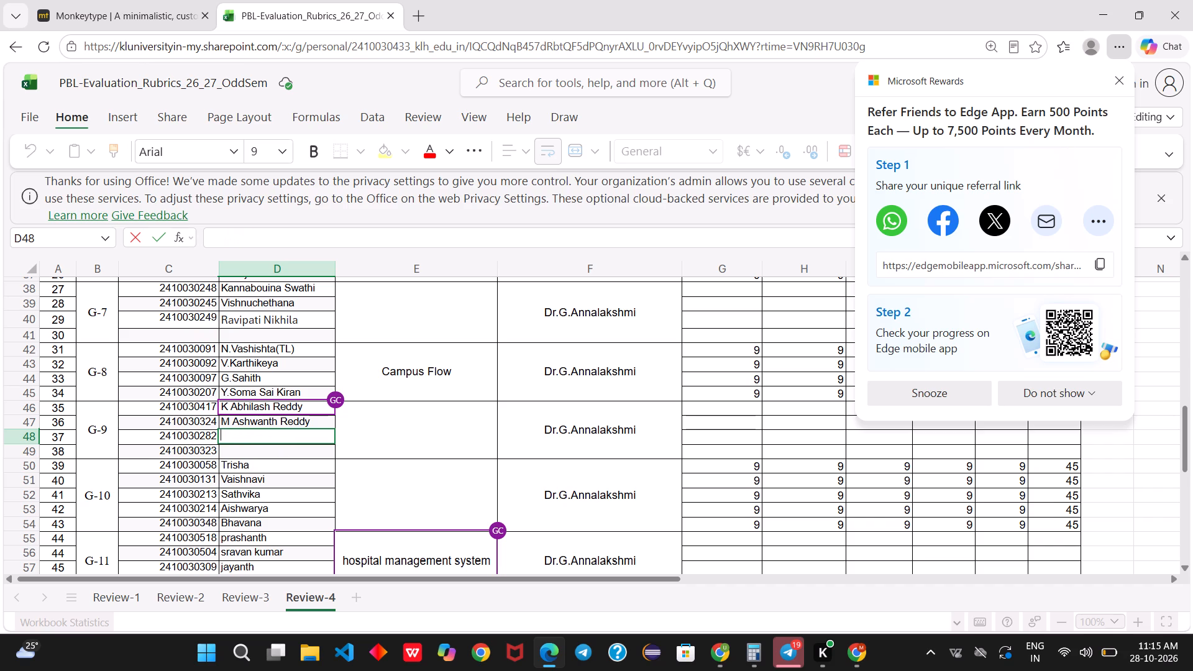
pyautogui.click(250, 437)
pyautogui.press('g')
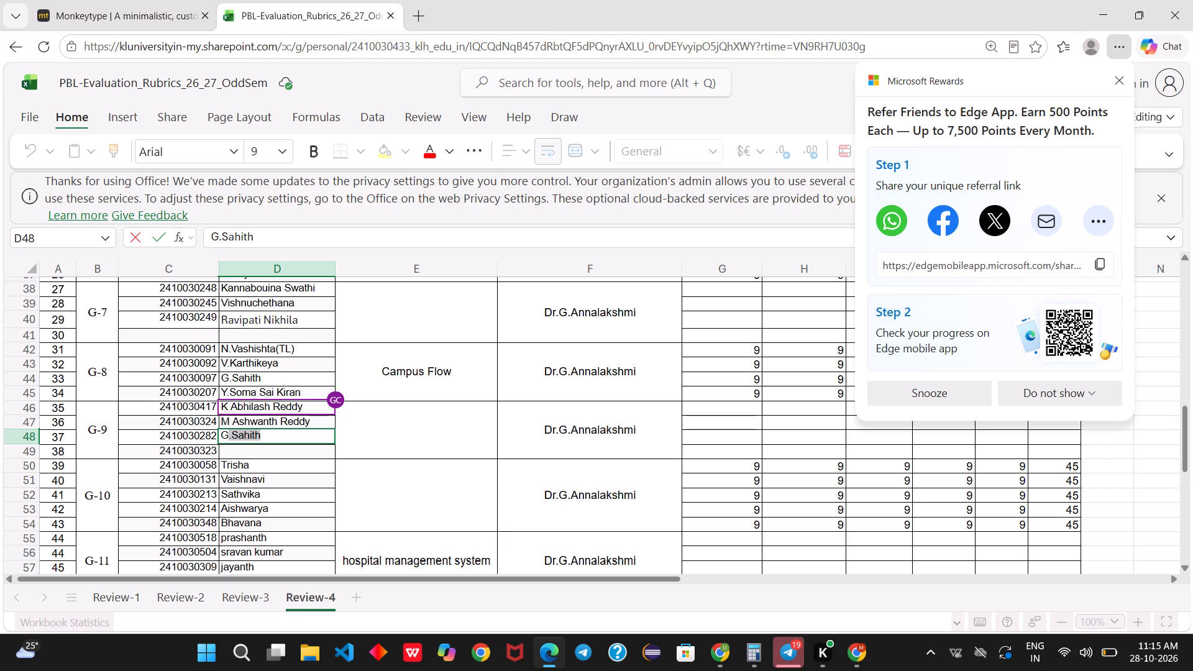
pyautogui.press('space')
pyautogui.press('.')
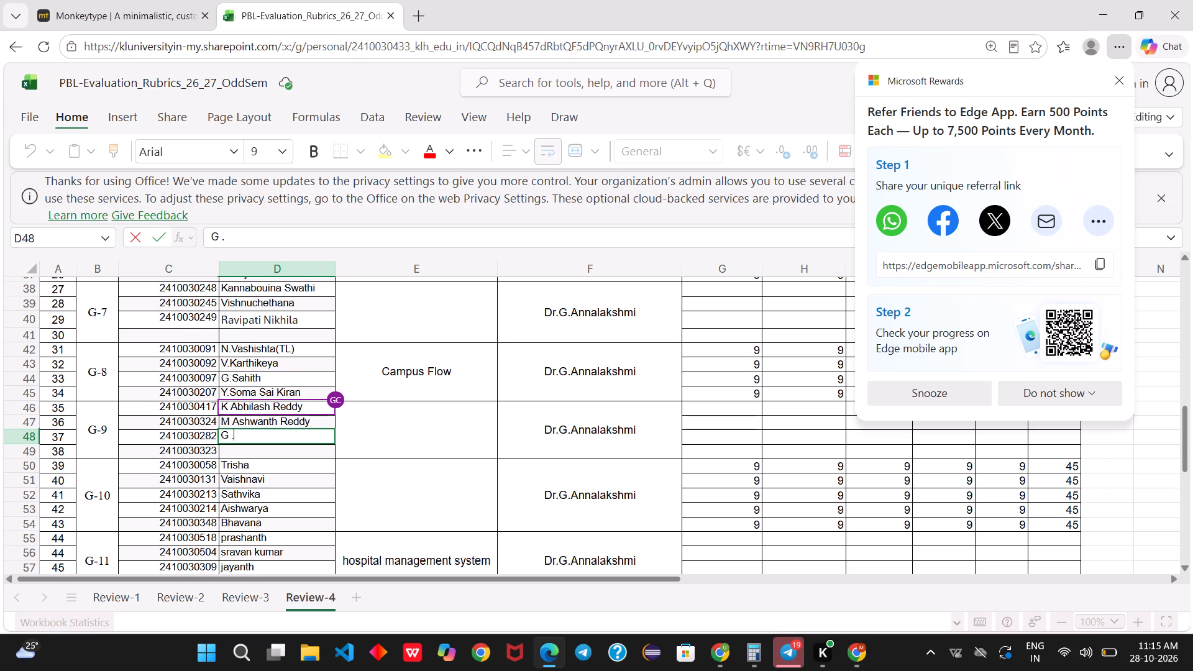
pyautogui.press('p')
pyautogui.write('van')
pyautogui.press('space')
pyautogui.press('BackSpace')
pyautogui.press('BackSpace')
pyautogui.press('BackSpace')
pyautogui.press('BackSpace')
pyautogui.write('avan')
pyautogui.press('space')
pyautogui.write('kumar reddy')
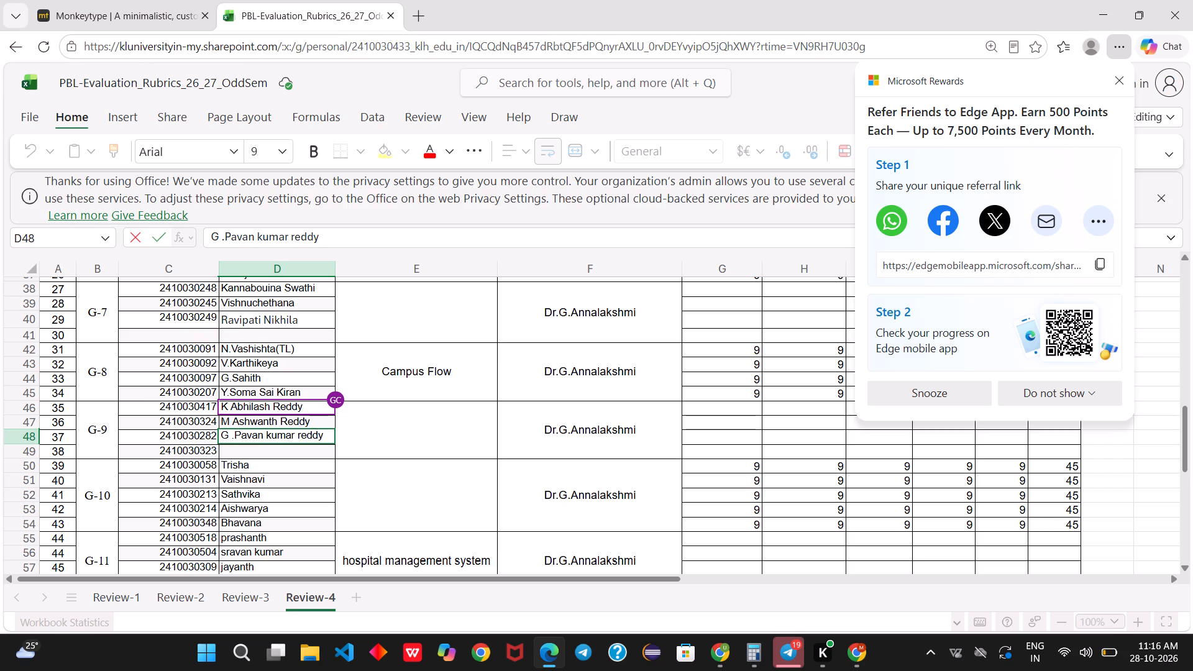
# Enter the fourth G-9 student's name in D49, next to the ID number.
pyautogui.click(250, 452)
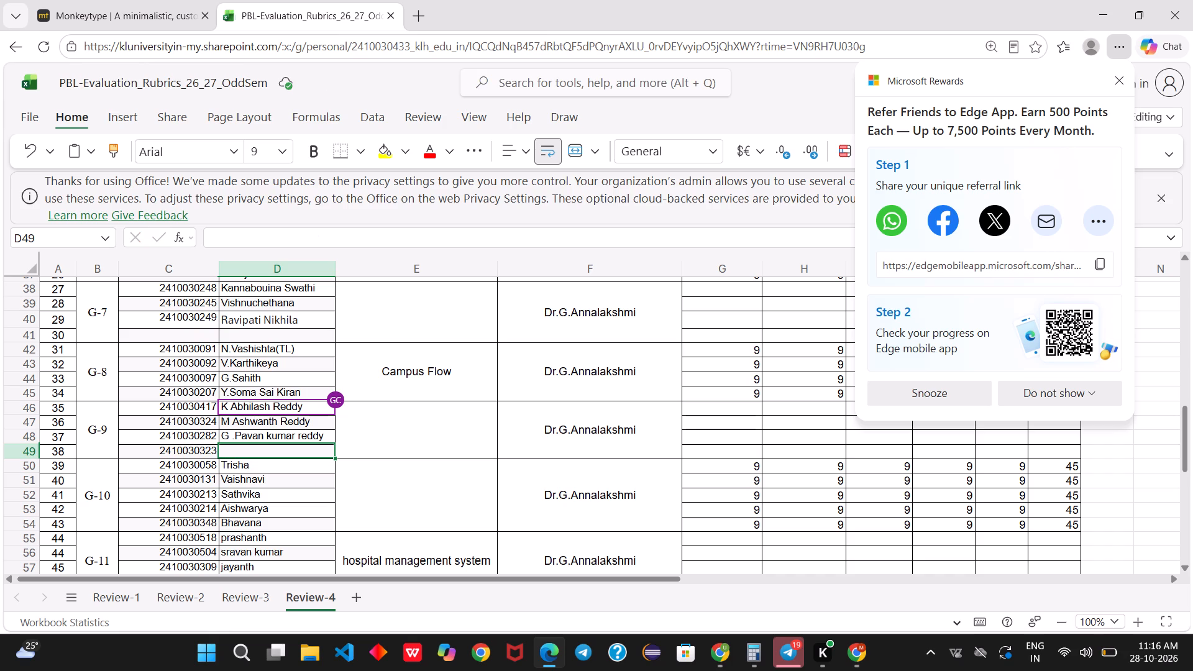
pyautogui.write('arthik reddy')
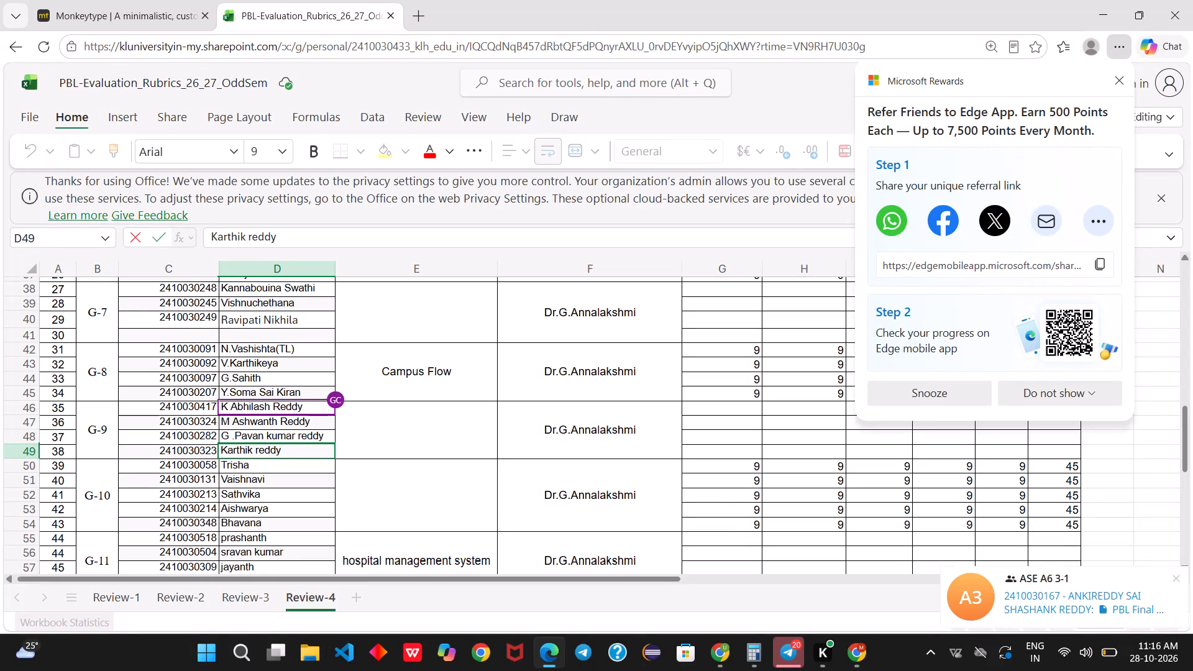
pyautogui.click(306, 448)
# Insert a blank row below row 49, between the G-9 and G-10 blocks.
pyautogui.click(35, 452)
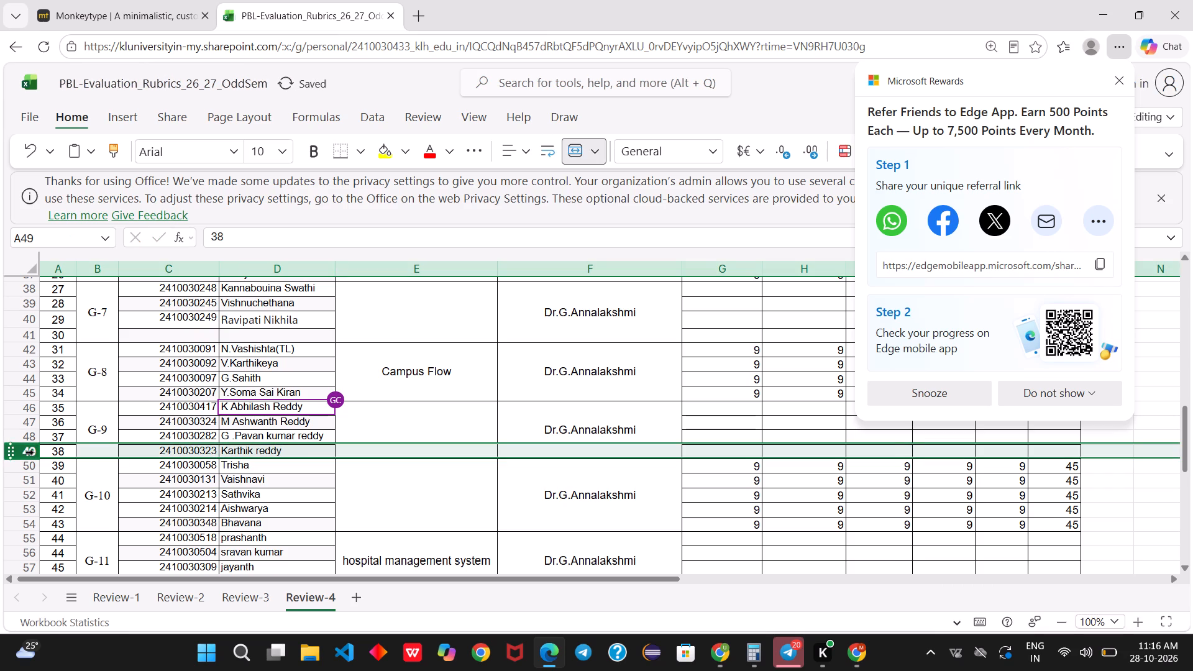
pyautogui.click(9, 452)
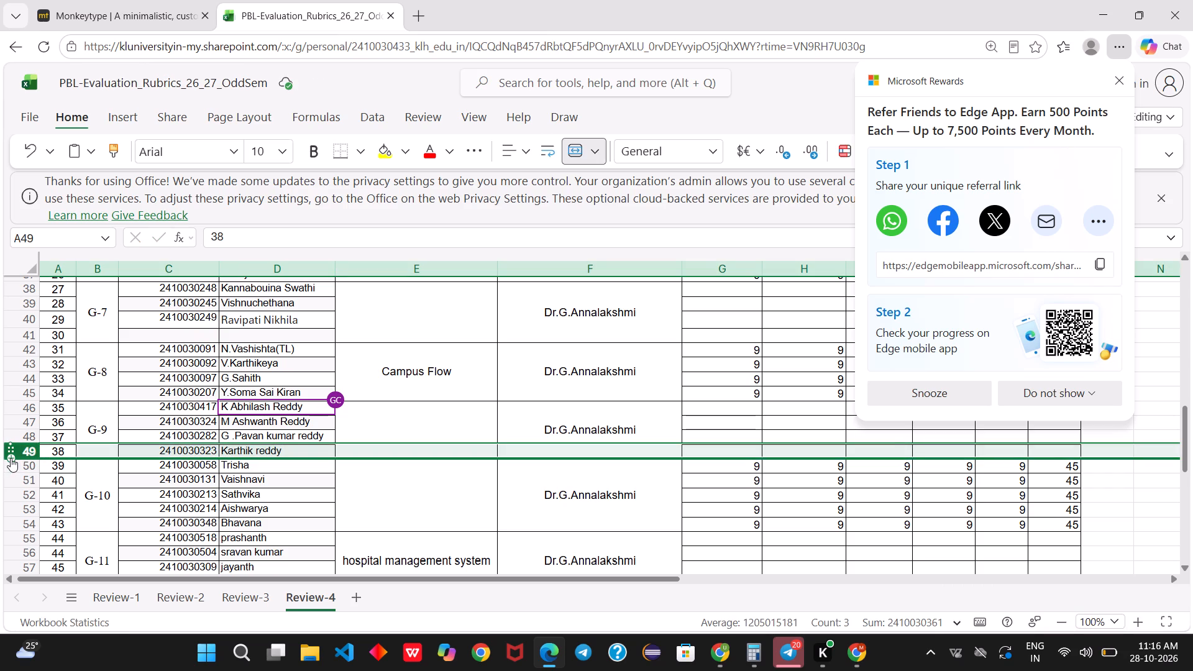
pyautogui.click(11, 458)
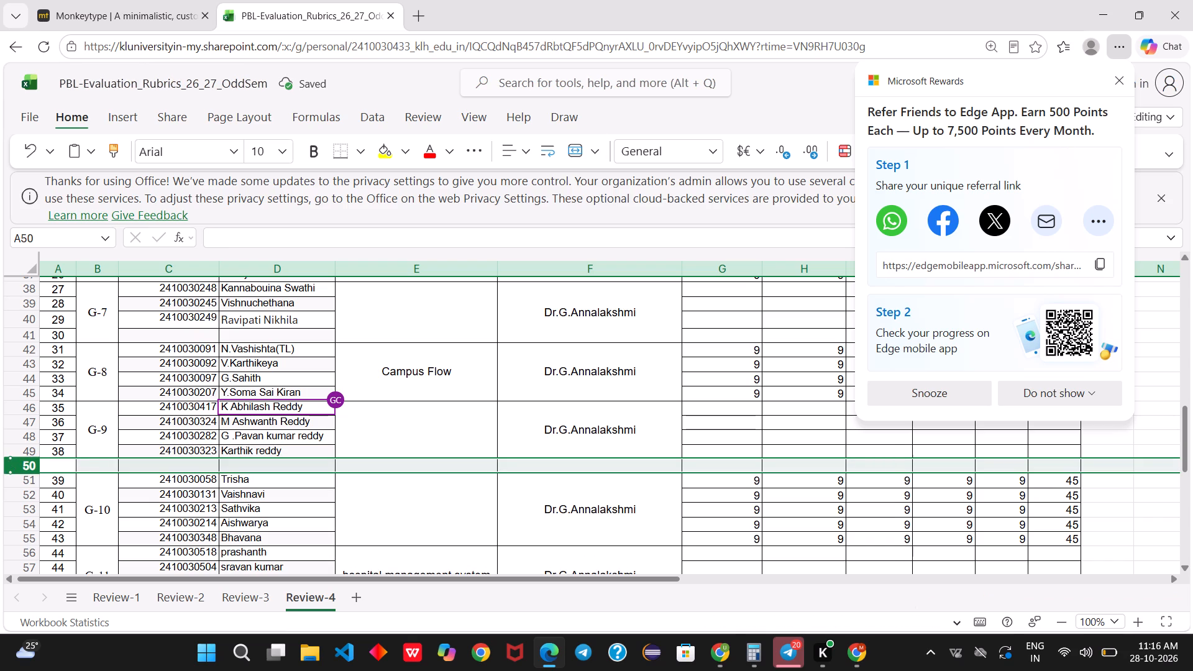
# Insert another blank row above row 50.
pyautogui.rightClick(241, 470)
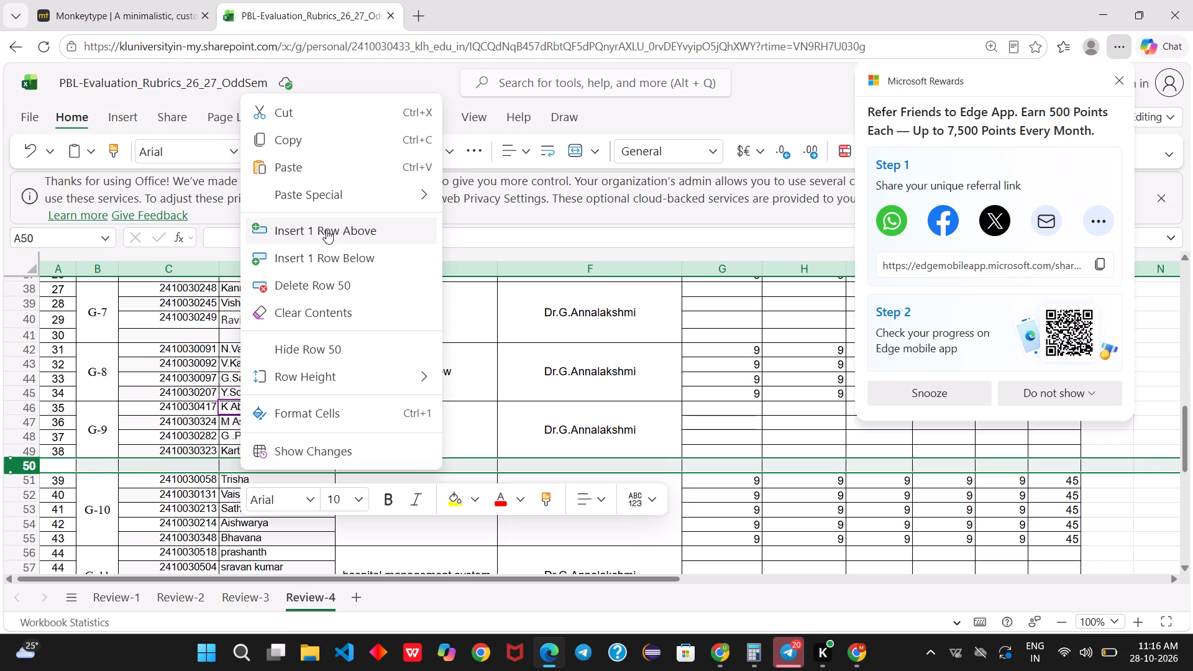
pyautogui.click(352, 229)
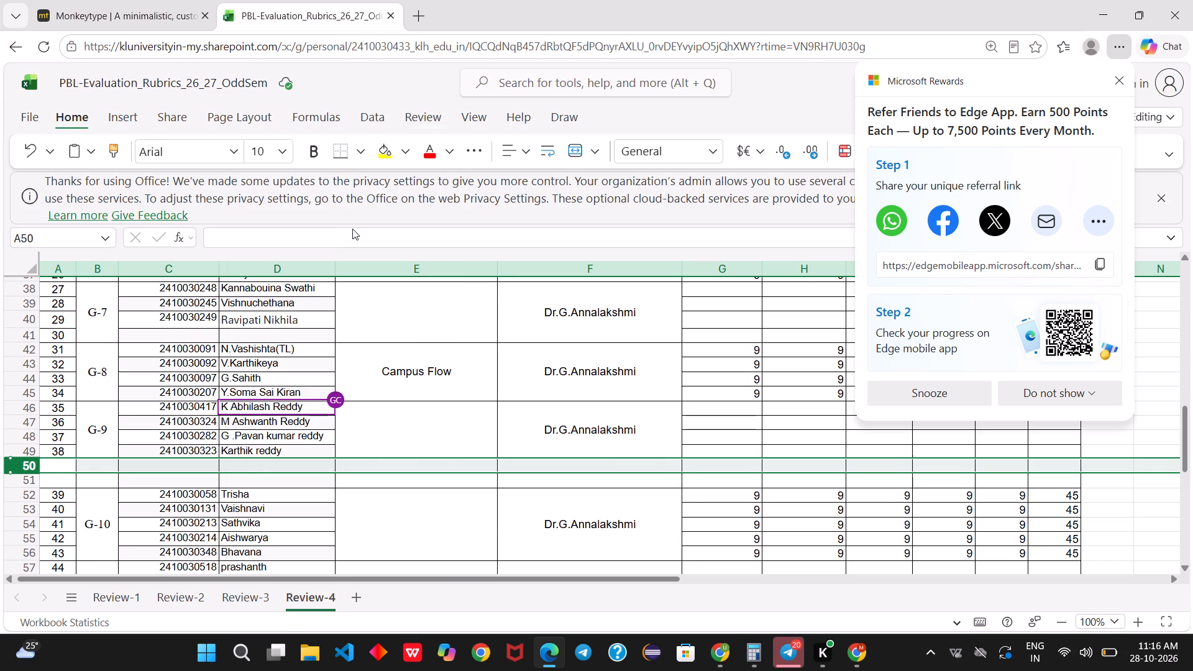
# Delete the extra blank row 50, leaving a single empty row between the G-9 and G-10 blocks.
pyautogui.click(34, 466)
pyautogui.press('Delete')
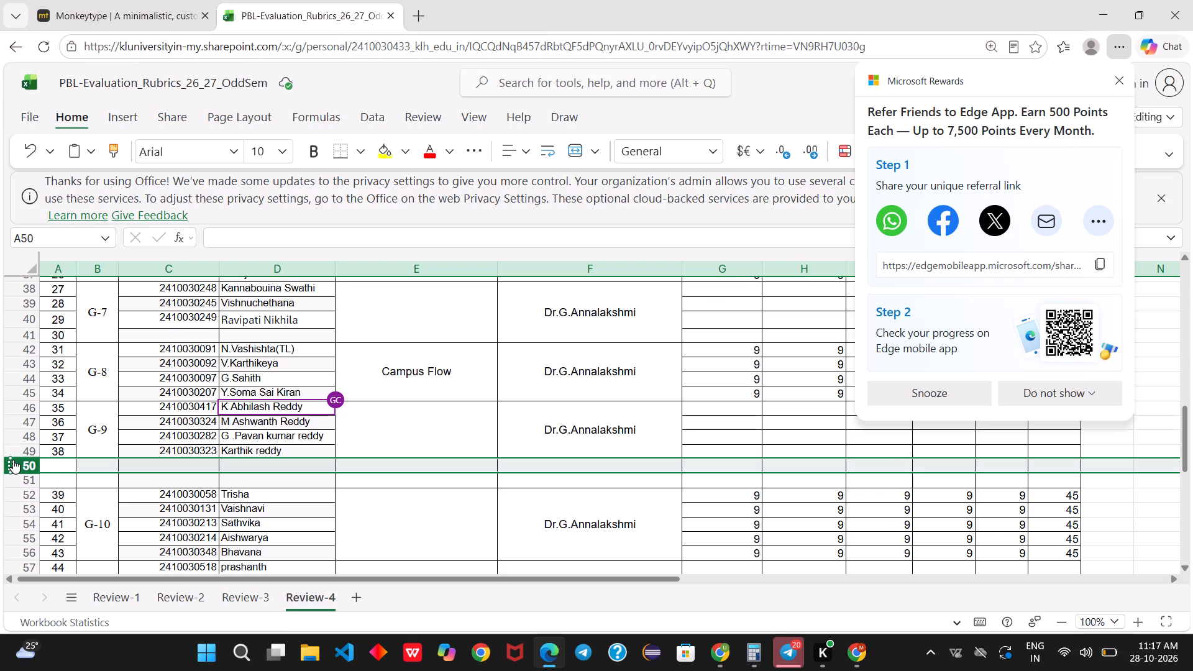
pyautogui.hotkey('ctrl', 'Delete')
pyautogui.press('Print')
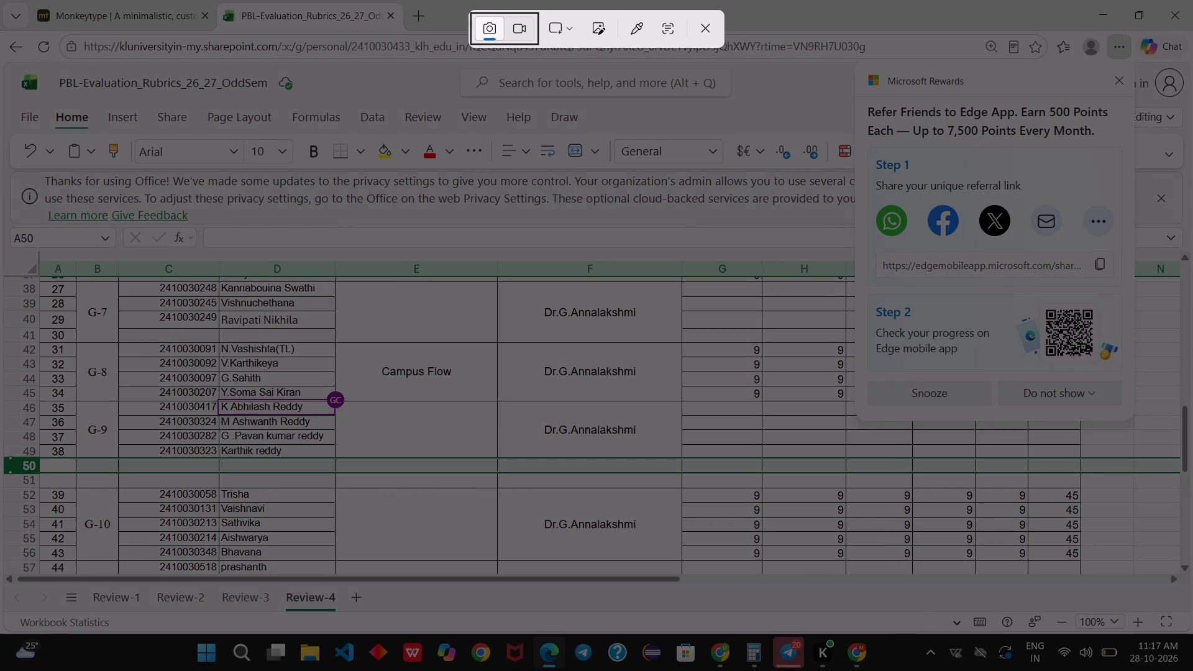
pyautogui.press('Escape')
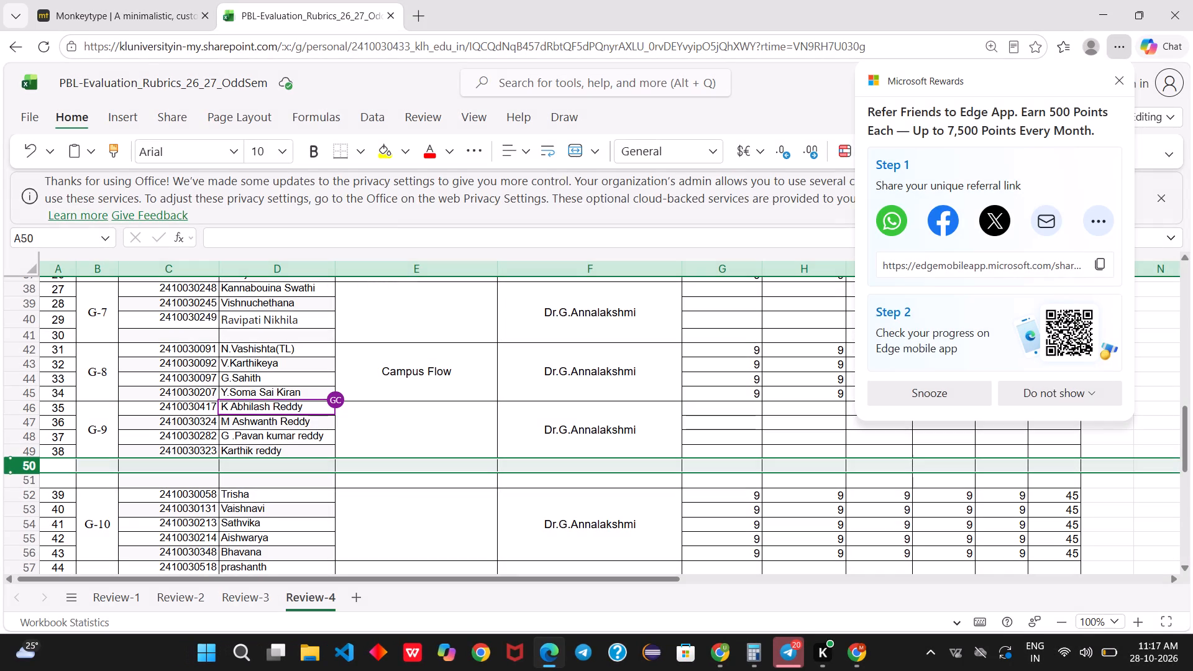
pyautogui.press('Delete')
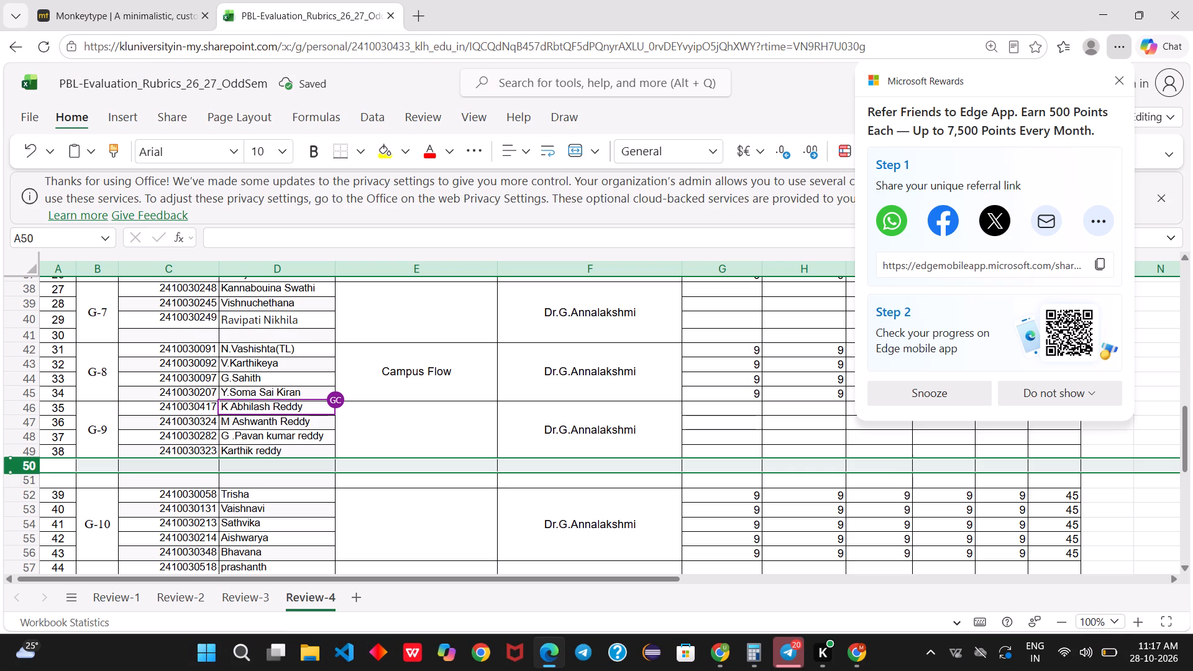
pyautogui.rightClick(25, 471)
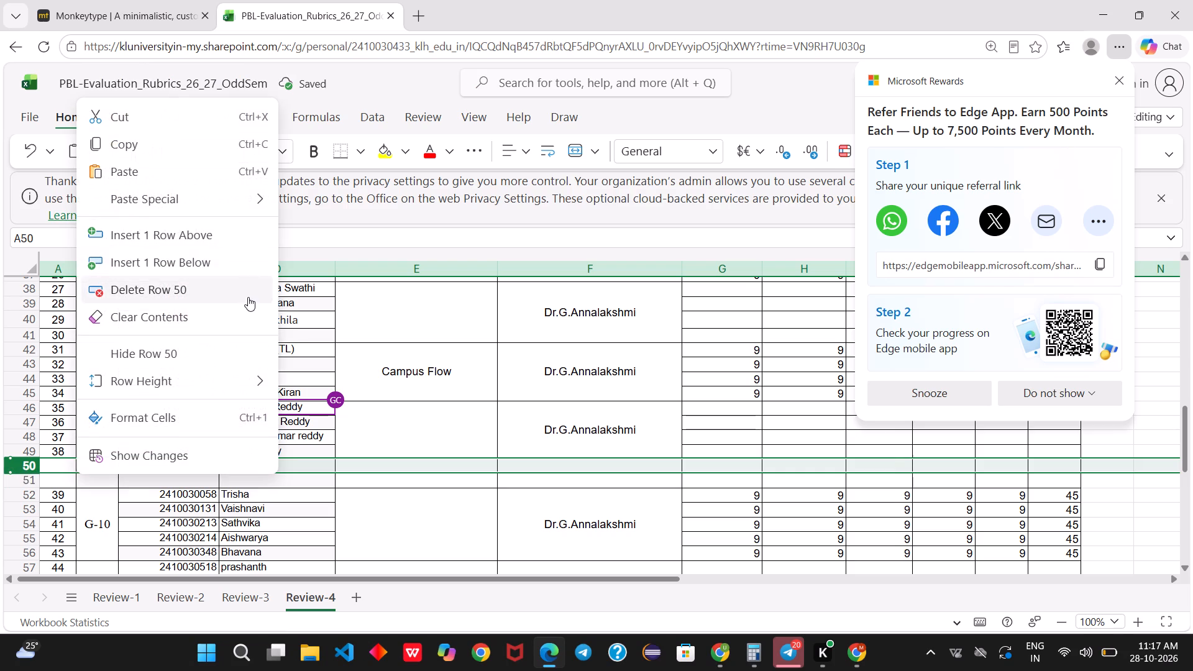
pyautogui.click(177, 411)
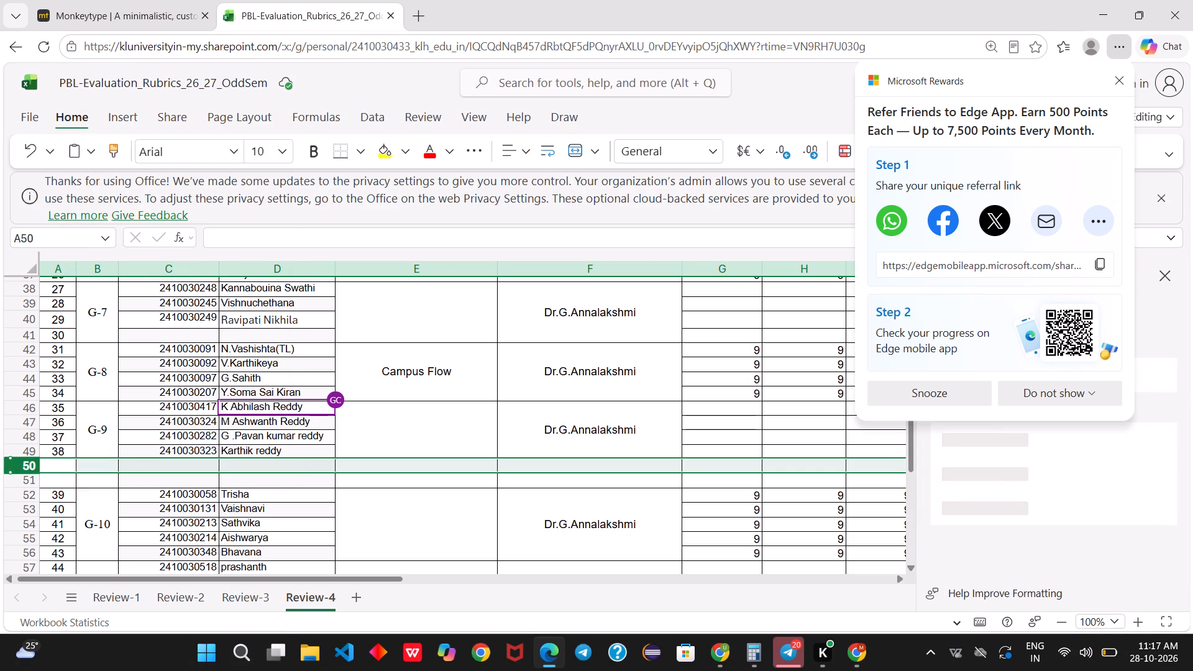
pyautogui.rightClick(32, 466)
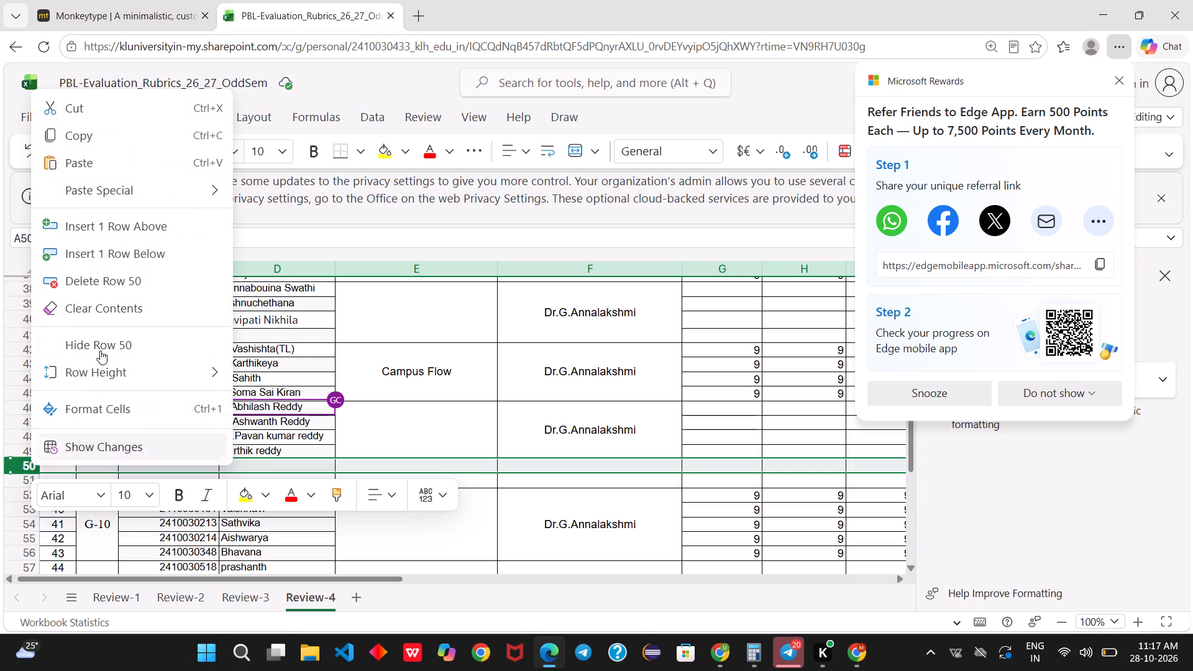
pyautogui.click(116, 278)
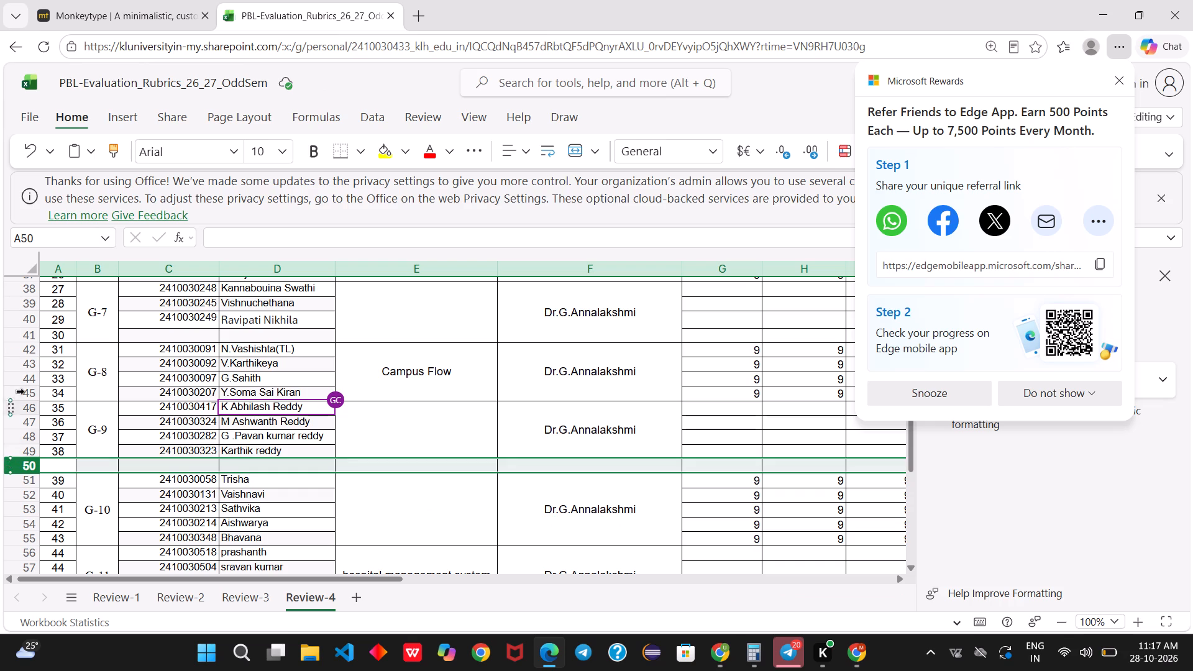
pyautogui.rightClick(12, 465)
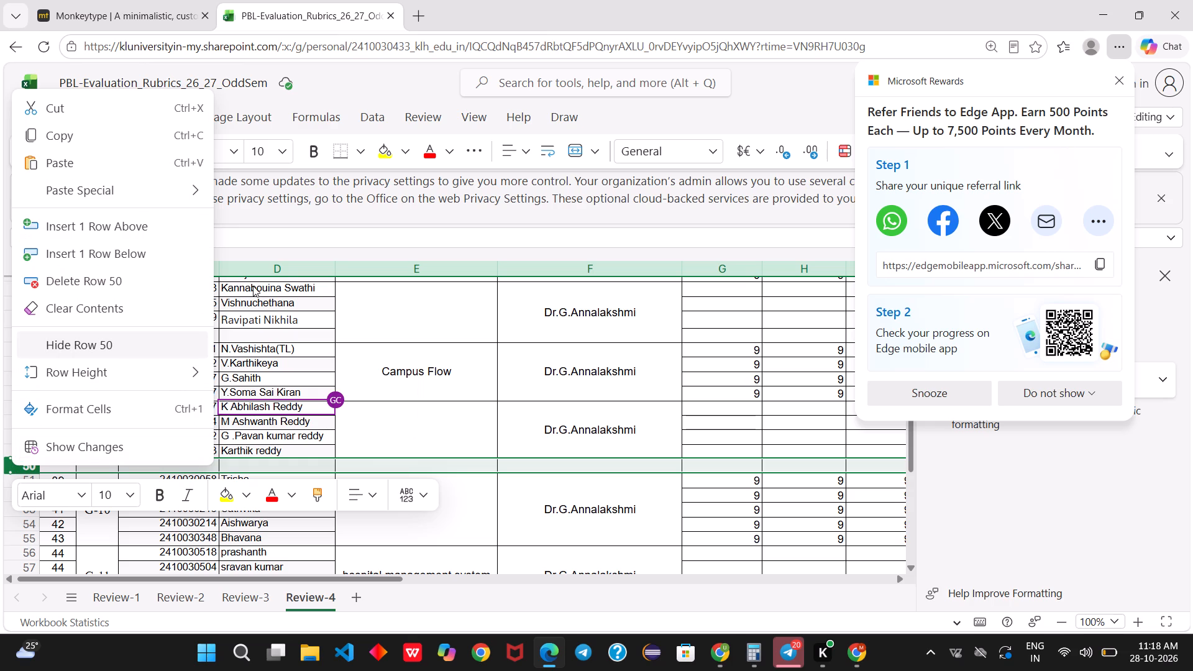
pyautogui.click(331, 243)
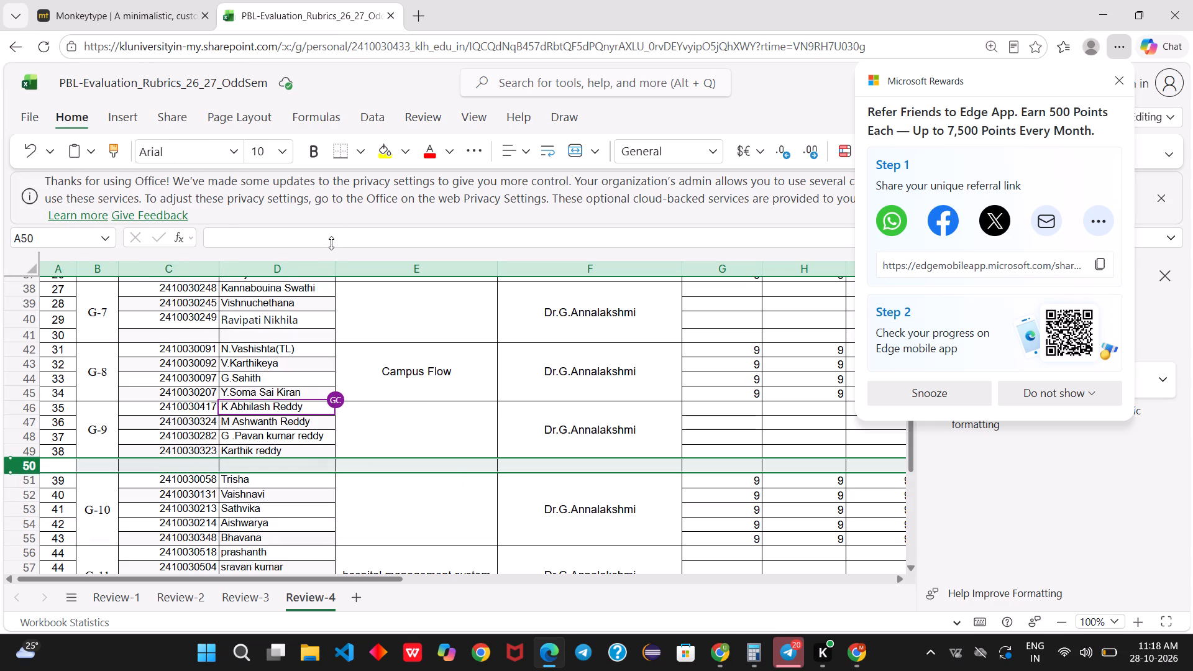
# Fill row 50 of Review-4 with the fifth G-9 student's ID number in C50 and name in D50.
pyautogui.click(177, 467)
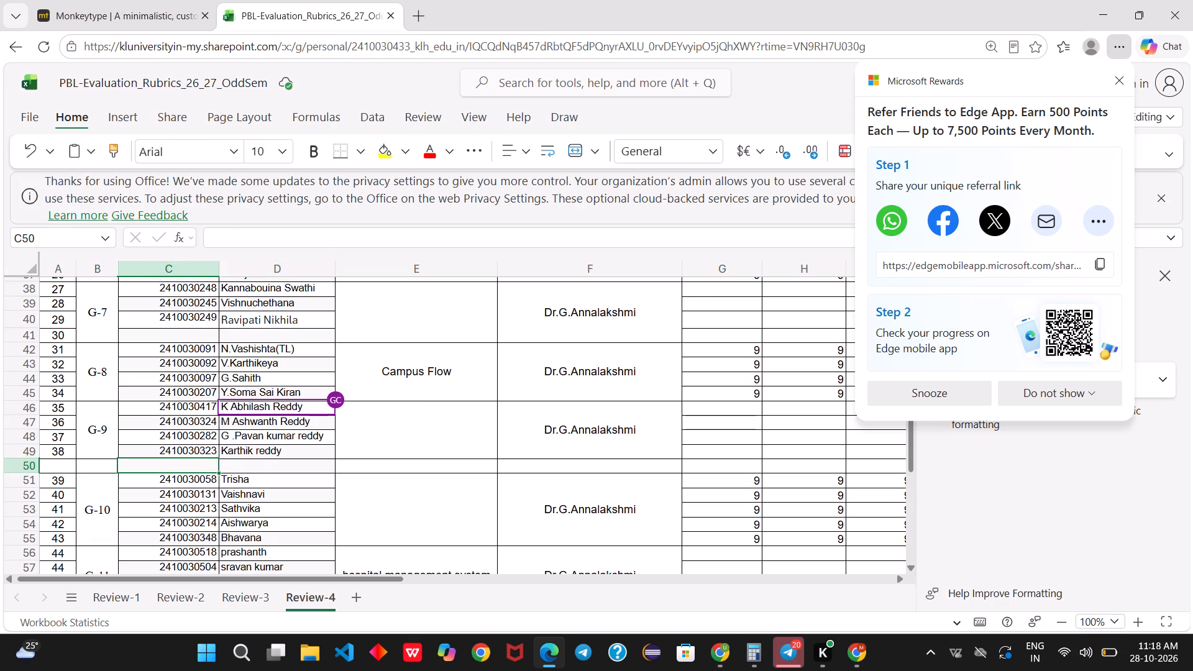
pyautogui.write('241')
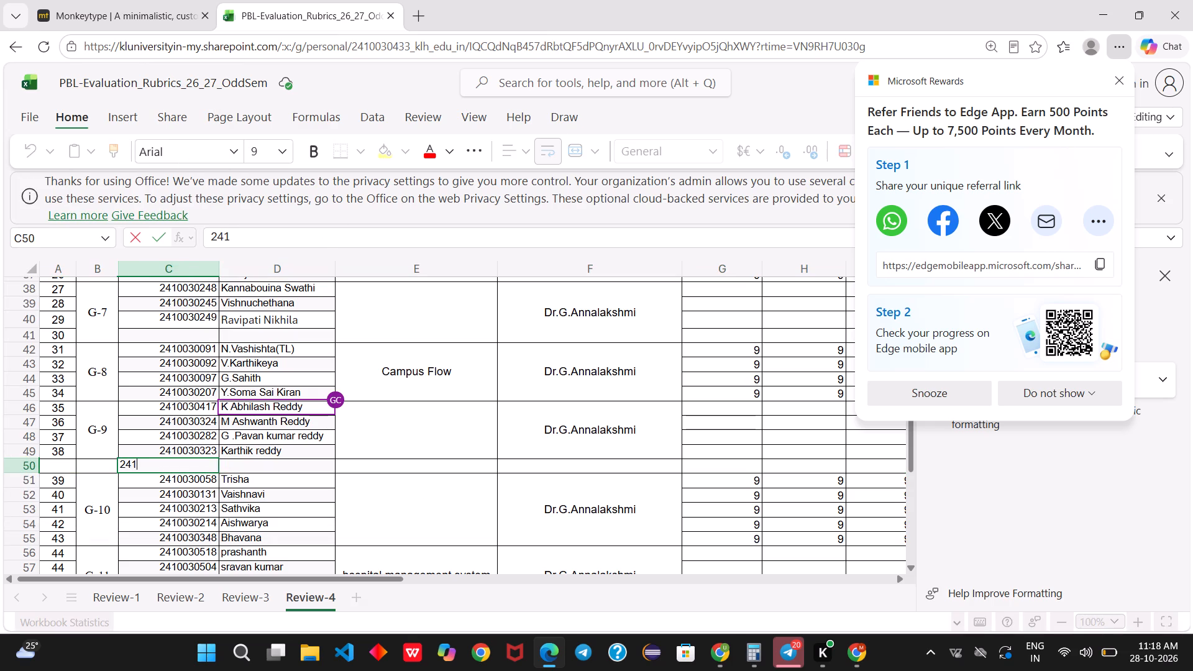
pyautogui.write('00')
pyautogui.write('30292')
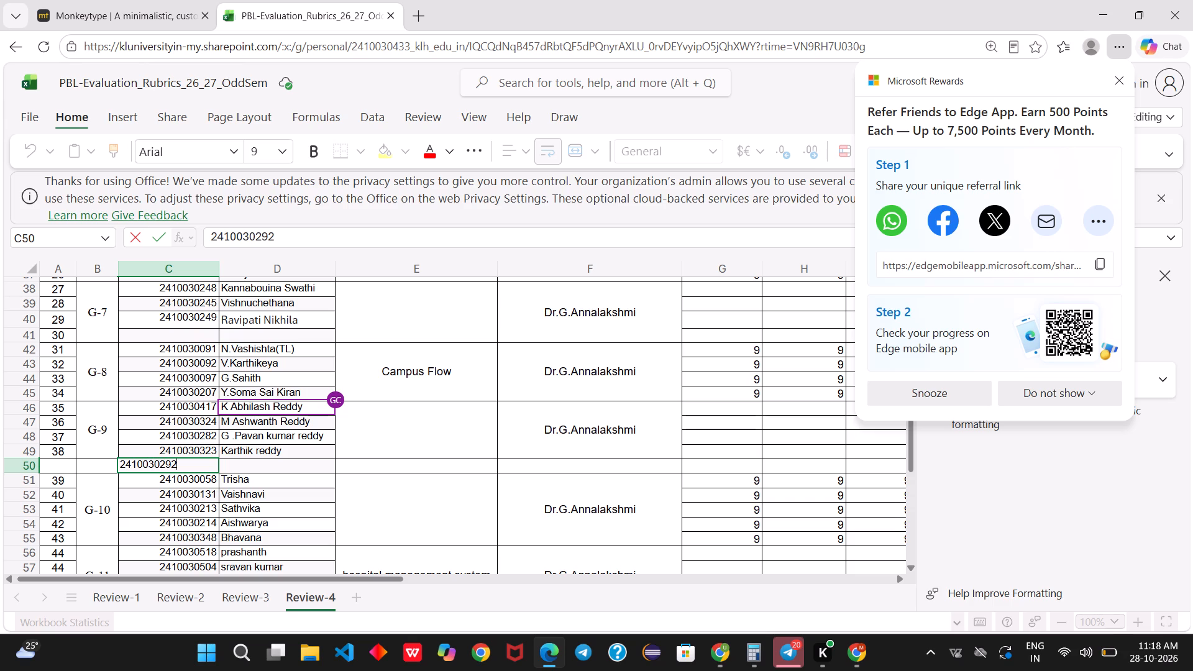
pyautogui.click(242, 466)
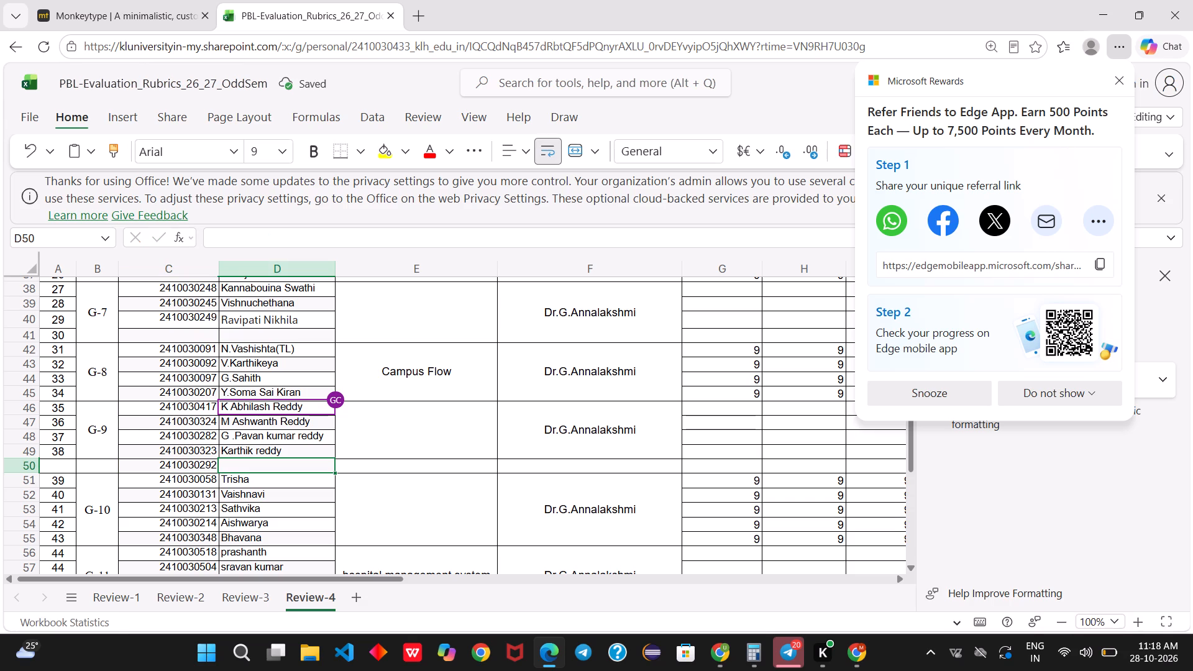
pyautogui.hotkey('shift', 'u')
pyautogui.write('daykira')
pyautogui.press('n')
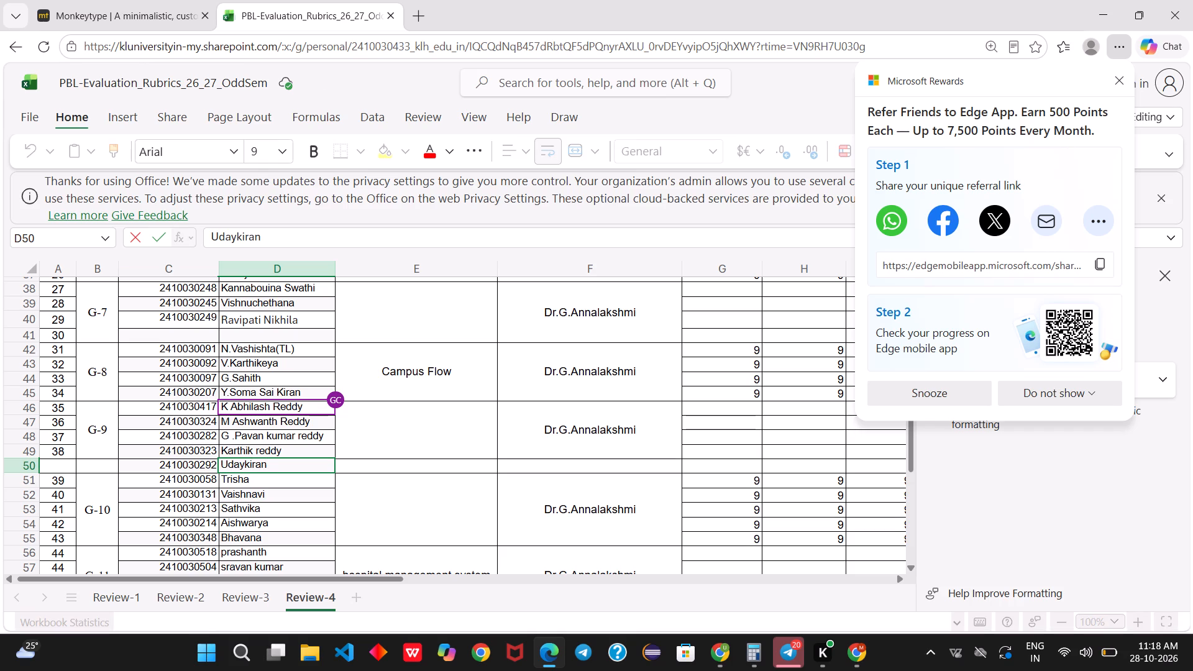
# Examine the G-9 block on the Review-2 sheet, from the student IDs and names across to the project title and marks columns.
pyautogui.click(178, 593)
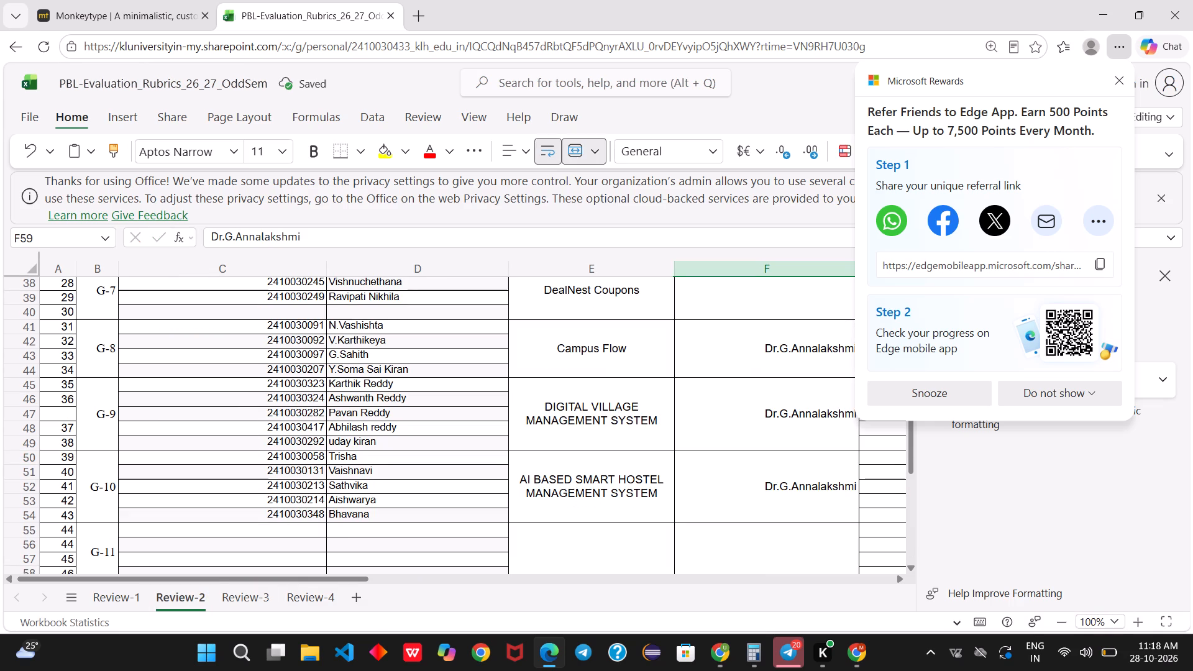
pyautogui.hscroll(-5, 547, 472)
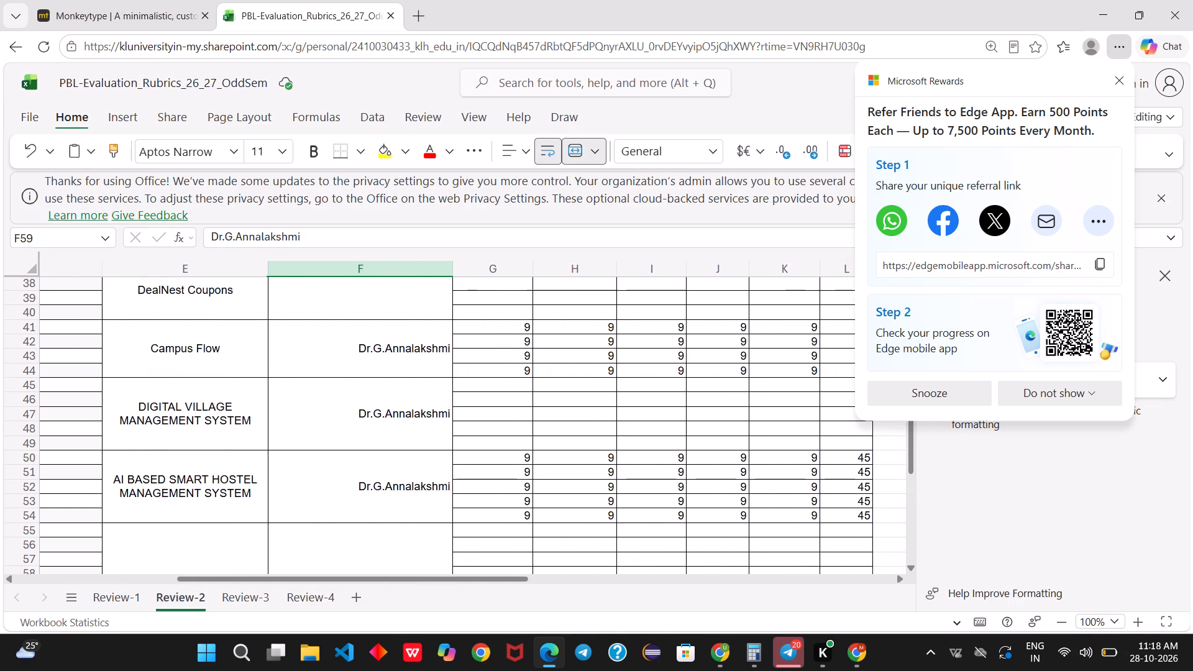
pyautogui.hscroll(-1, 547, 472)
pyautogui.hscroll(2, 547, 472)
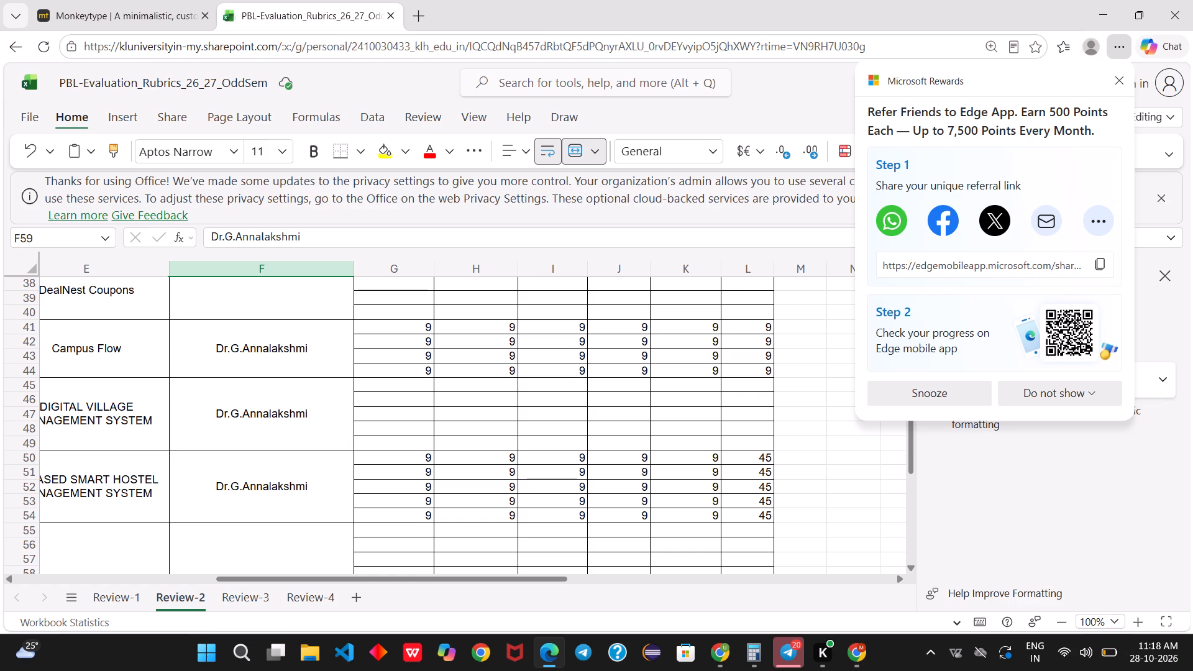
pyautogui.hscroll(4, 316, 440)
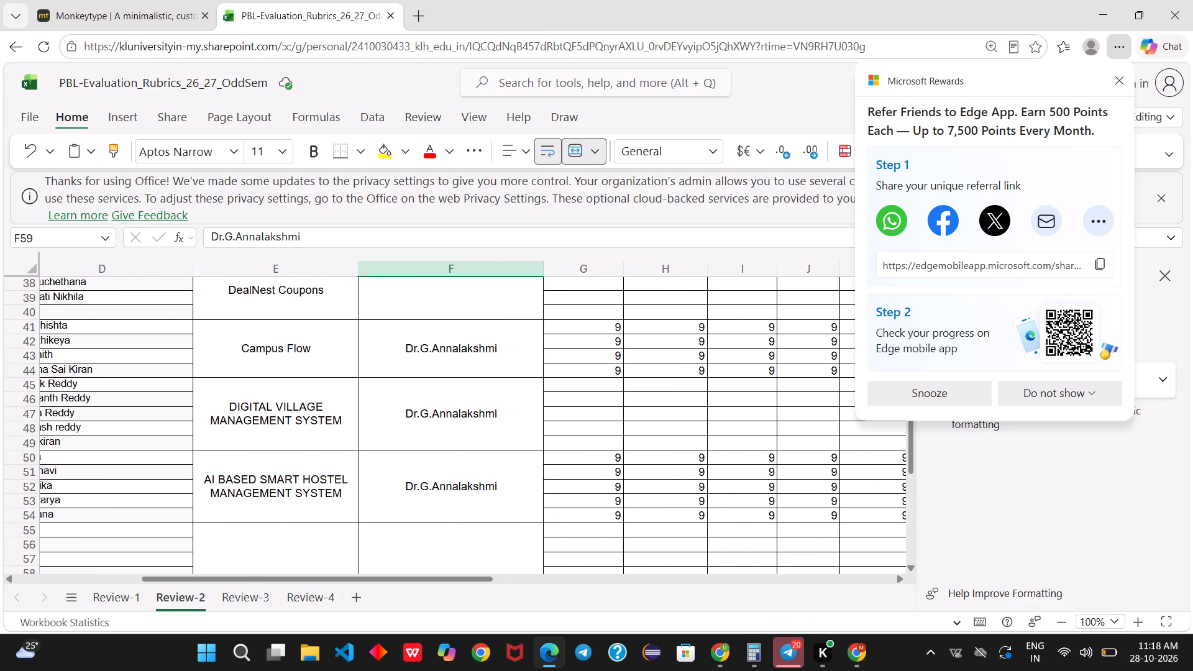
pyautogui.hscroll(1, 316, 440)
pyautogui.hscroll(-1, 316, 440)
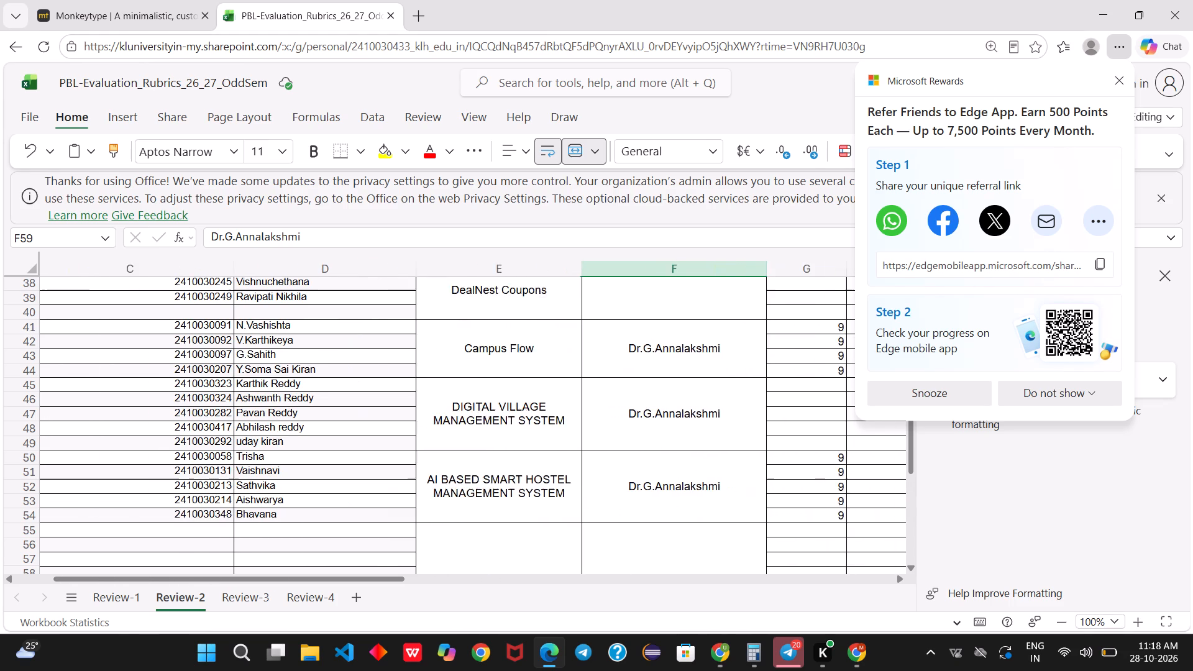
pyautogui.hscroll(-4, 316, 440)
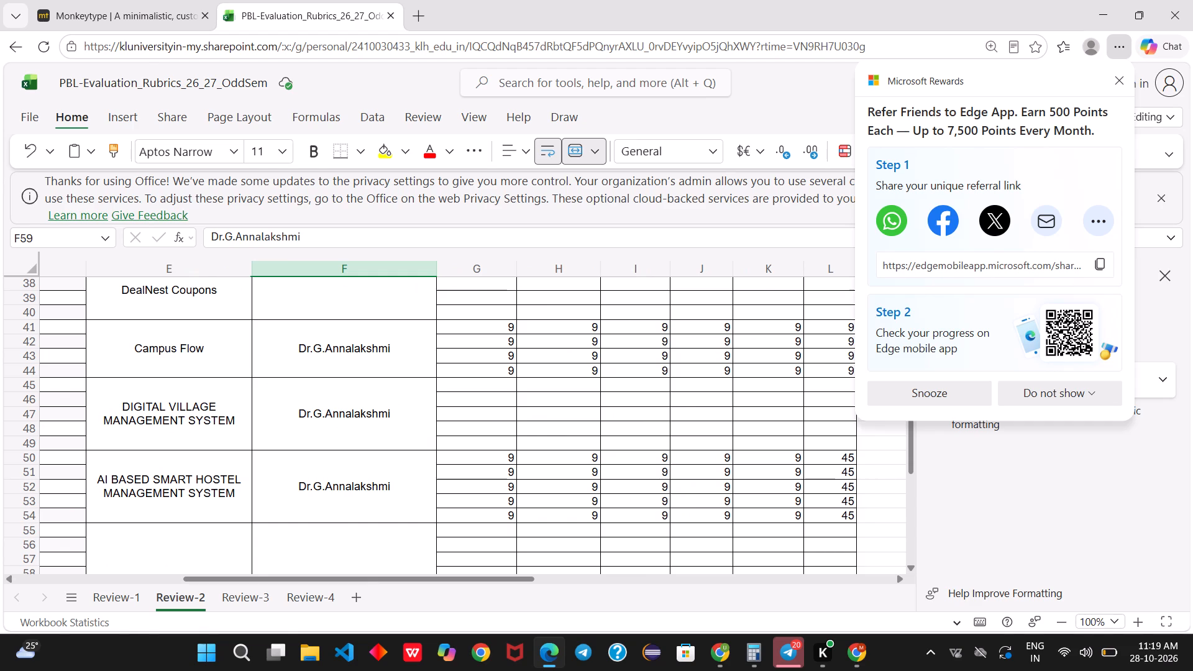
pyautogui.hscroll(3, 524, 434)
# Compare G-9's student names, project title and marks on the Review-1 sheet with the G-9 block on Review-2.
pyautogui.click(121, 593)
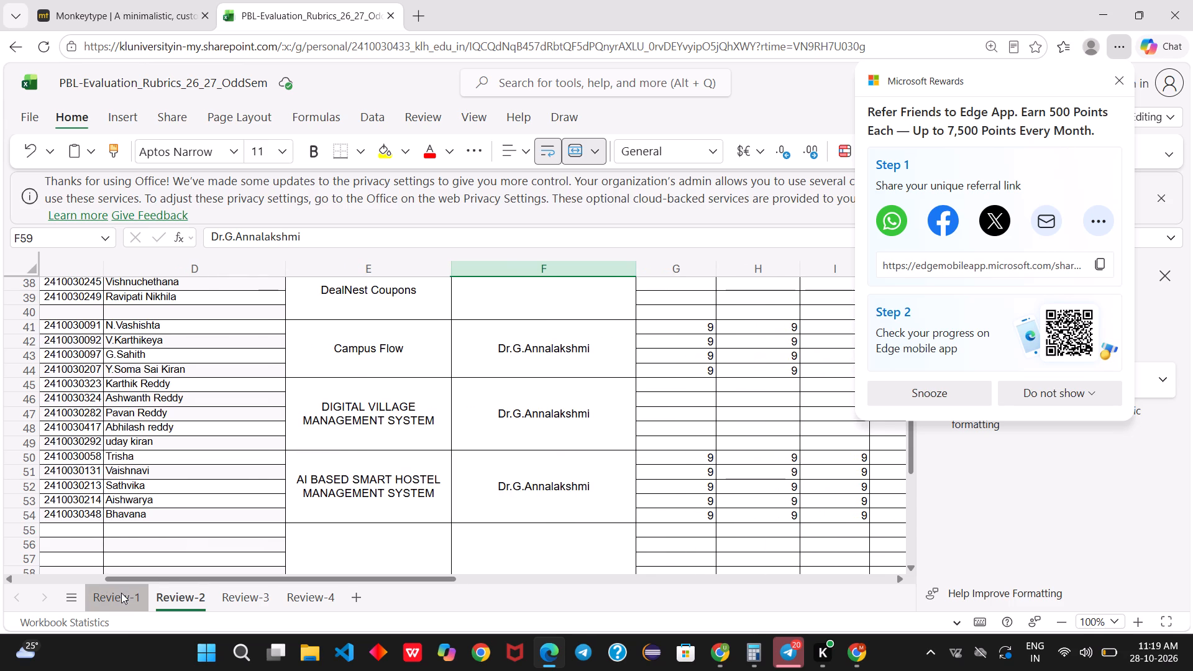
pyautogui.hscroll(-5, 687, 447)
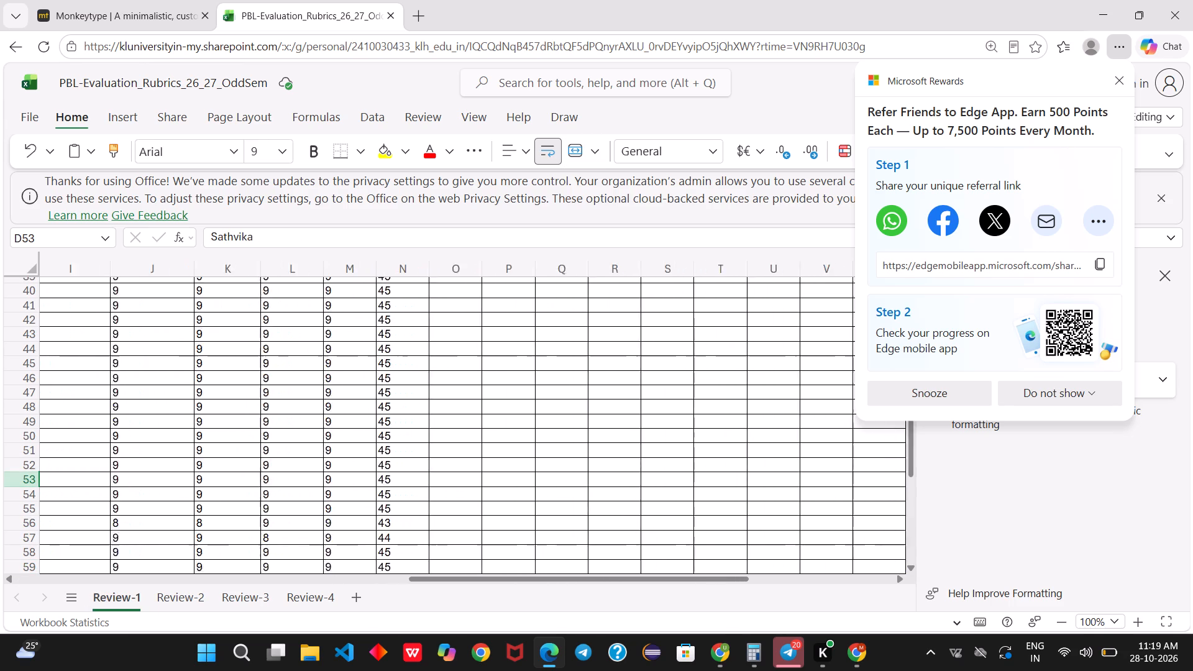
pyautogui.hscroll(5, 687, 447)
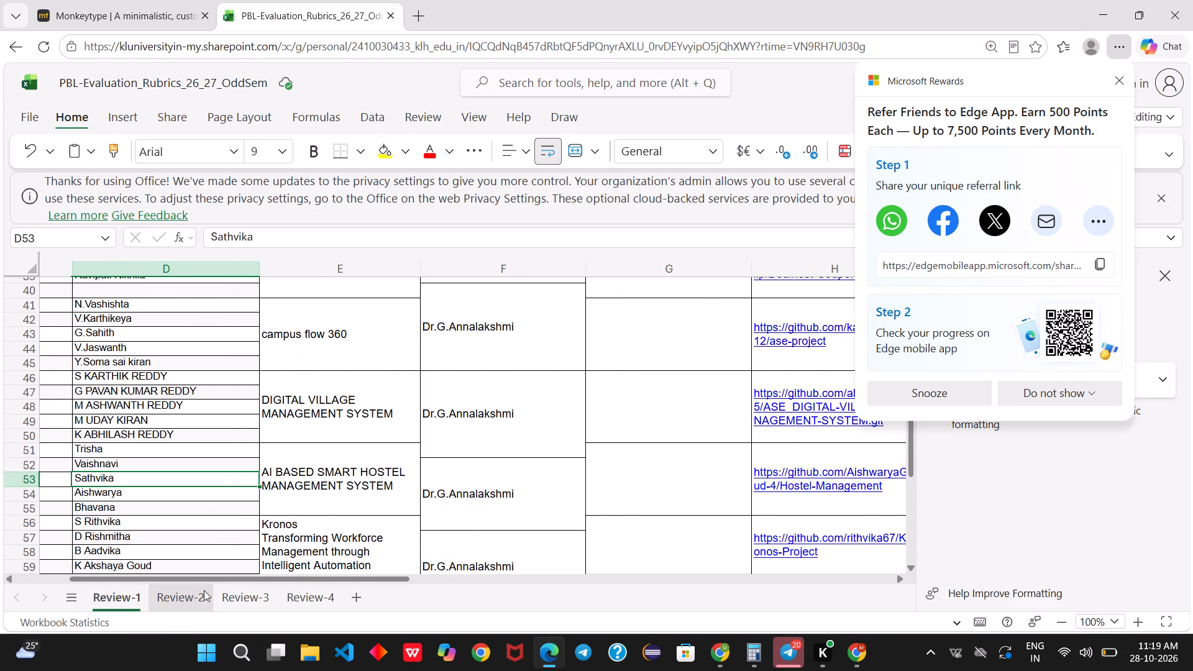
pyautogui.click(204, 591)
pyautogui.hscroll(-2, 712, 441)
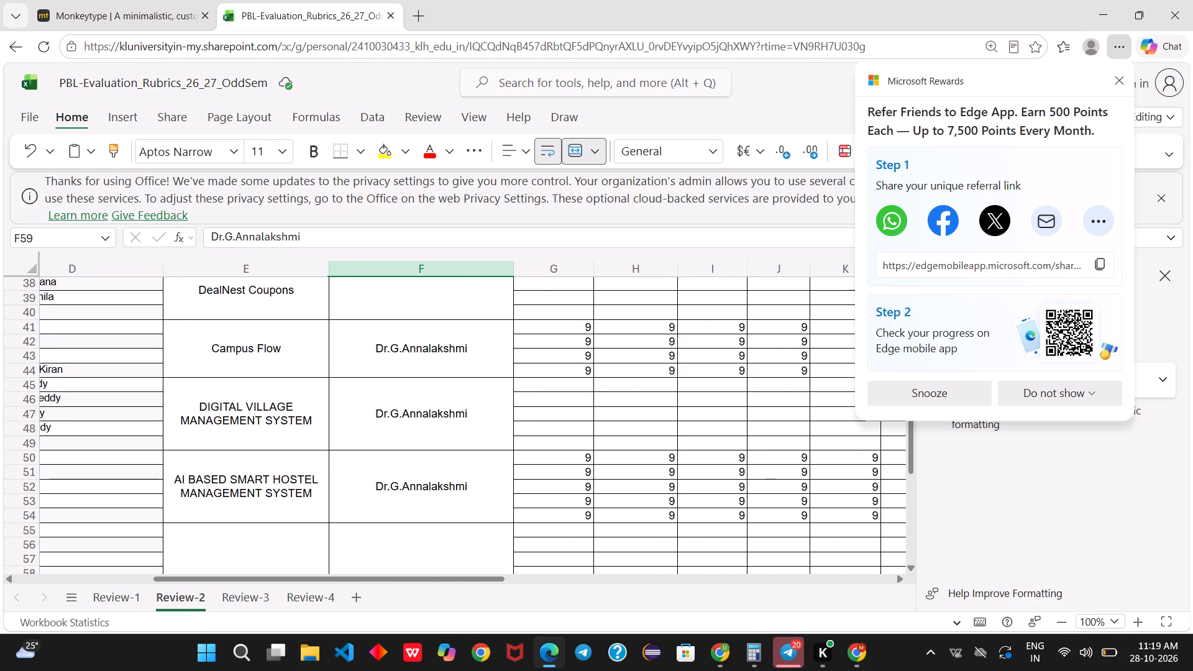
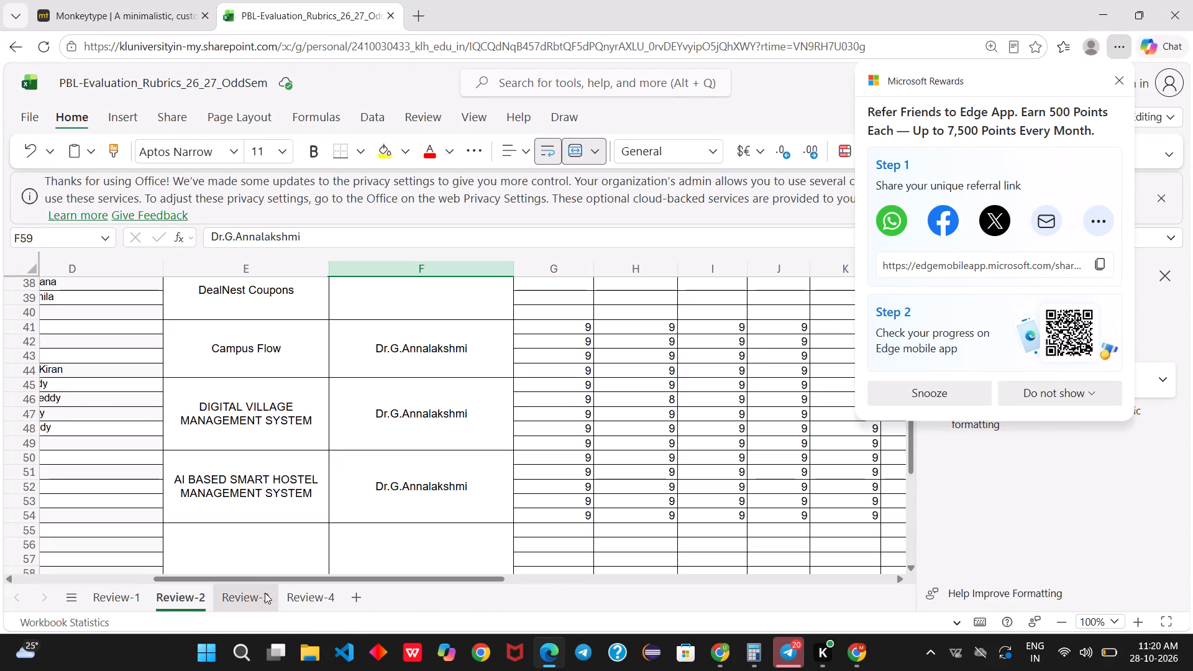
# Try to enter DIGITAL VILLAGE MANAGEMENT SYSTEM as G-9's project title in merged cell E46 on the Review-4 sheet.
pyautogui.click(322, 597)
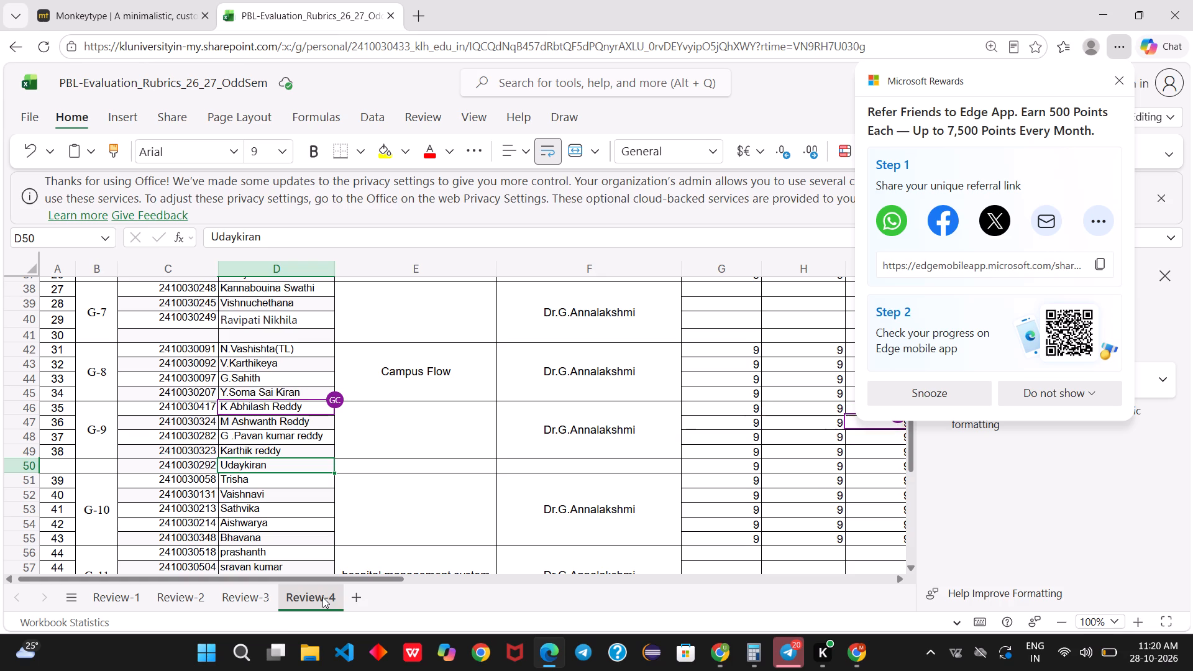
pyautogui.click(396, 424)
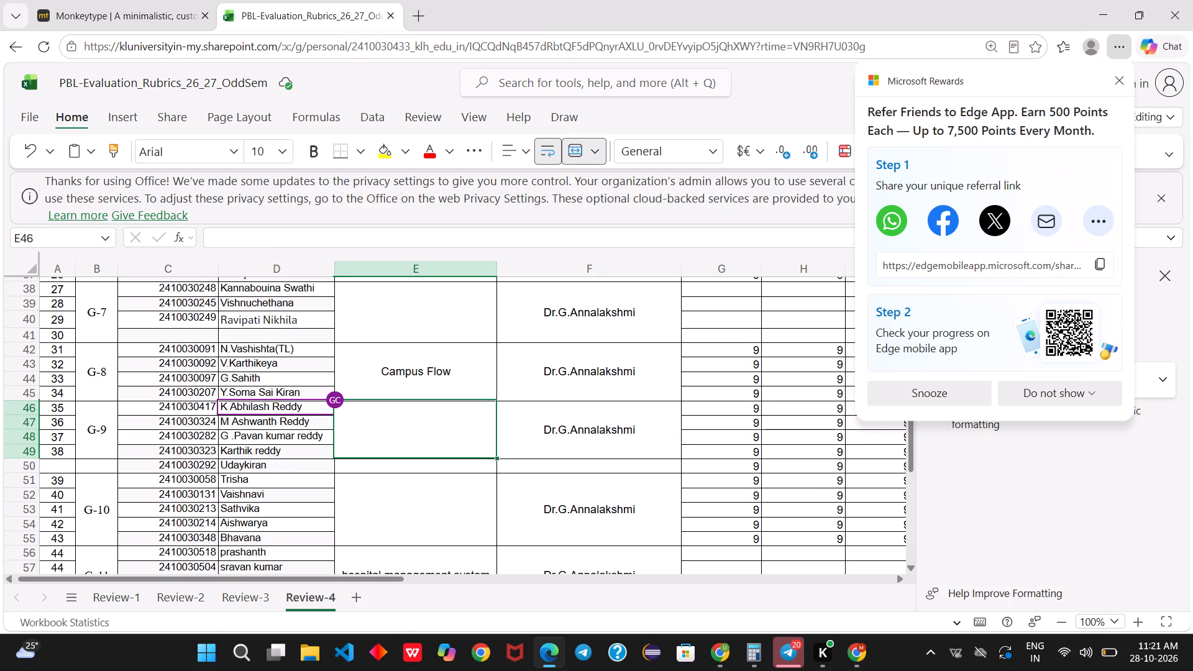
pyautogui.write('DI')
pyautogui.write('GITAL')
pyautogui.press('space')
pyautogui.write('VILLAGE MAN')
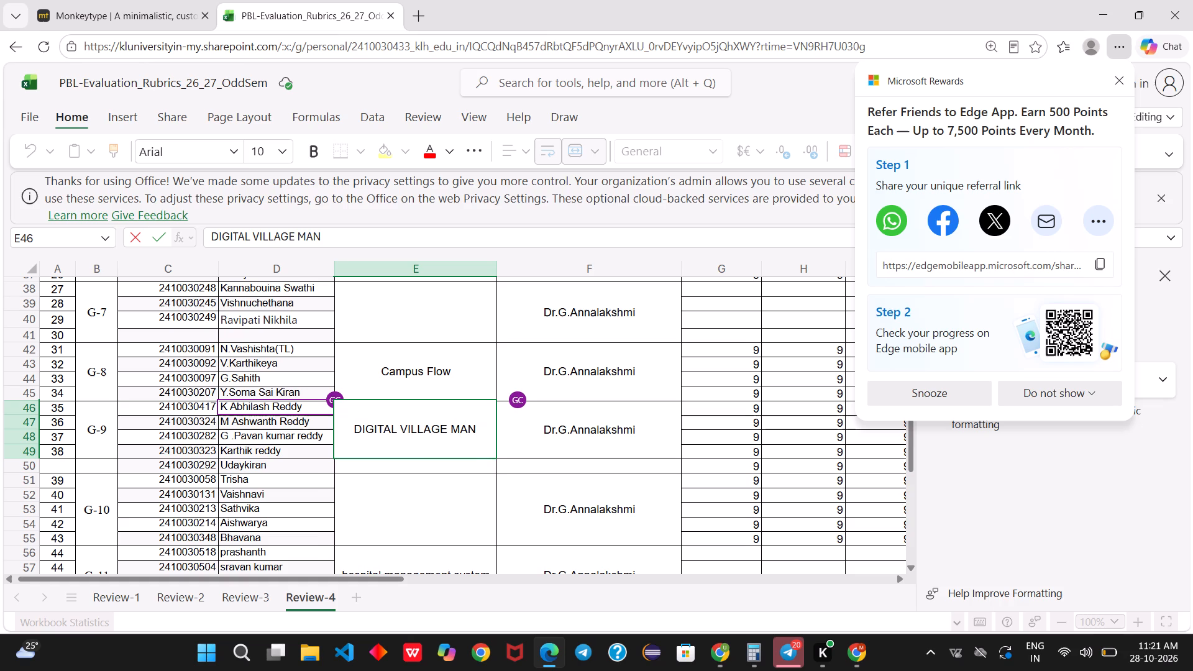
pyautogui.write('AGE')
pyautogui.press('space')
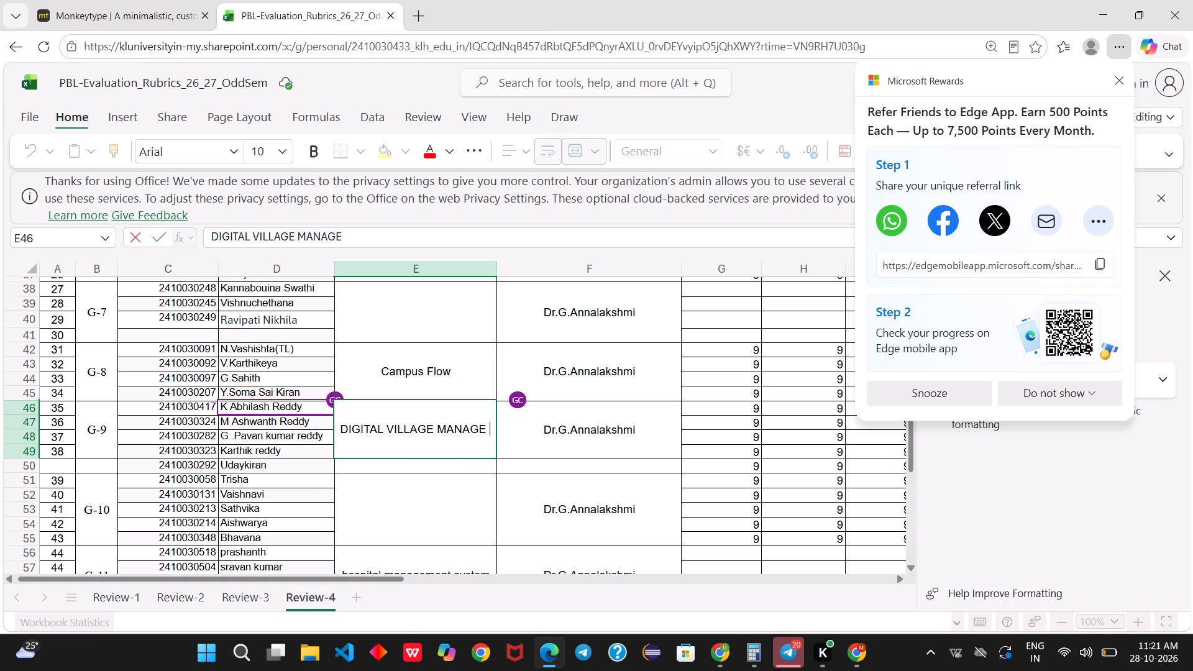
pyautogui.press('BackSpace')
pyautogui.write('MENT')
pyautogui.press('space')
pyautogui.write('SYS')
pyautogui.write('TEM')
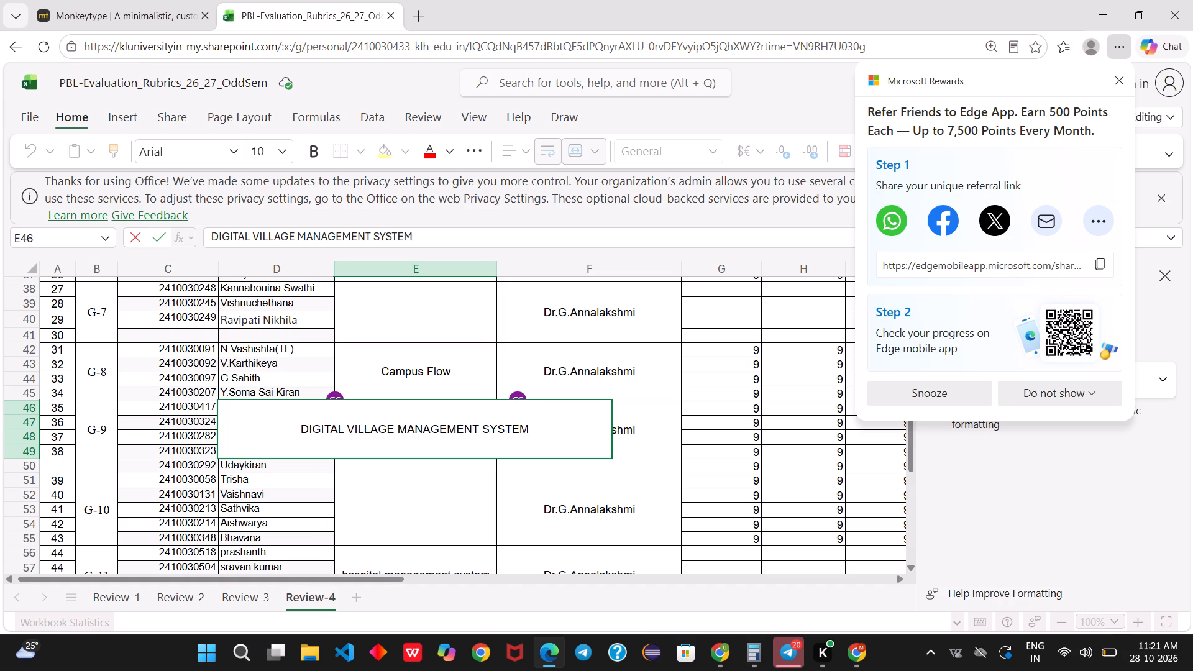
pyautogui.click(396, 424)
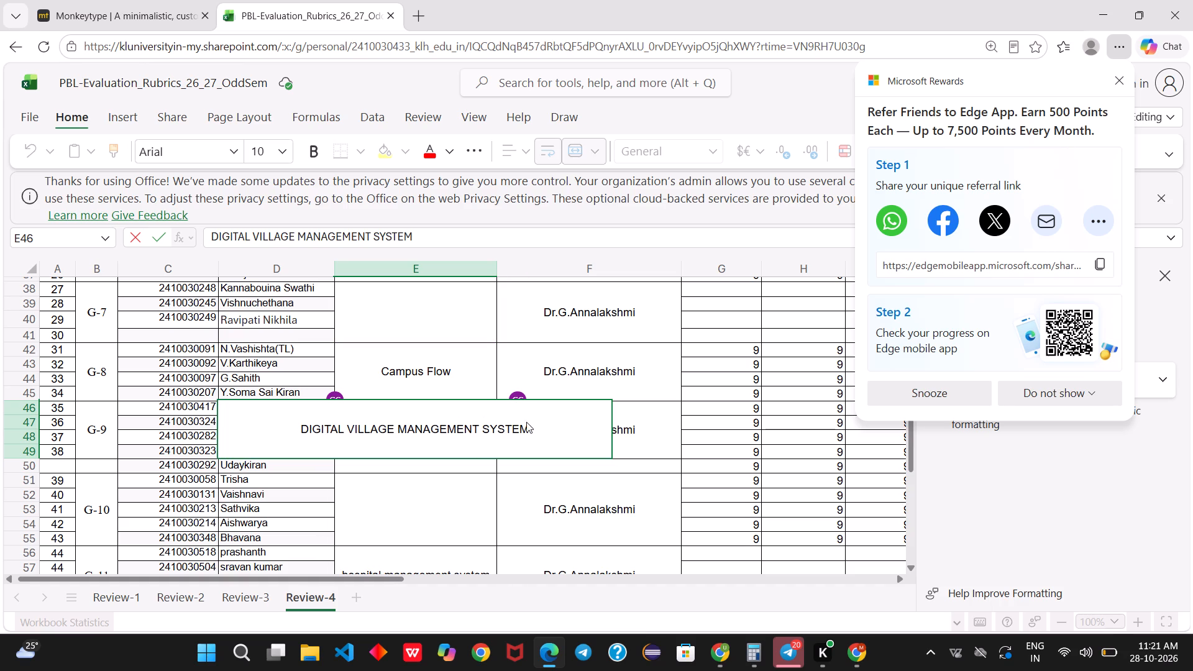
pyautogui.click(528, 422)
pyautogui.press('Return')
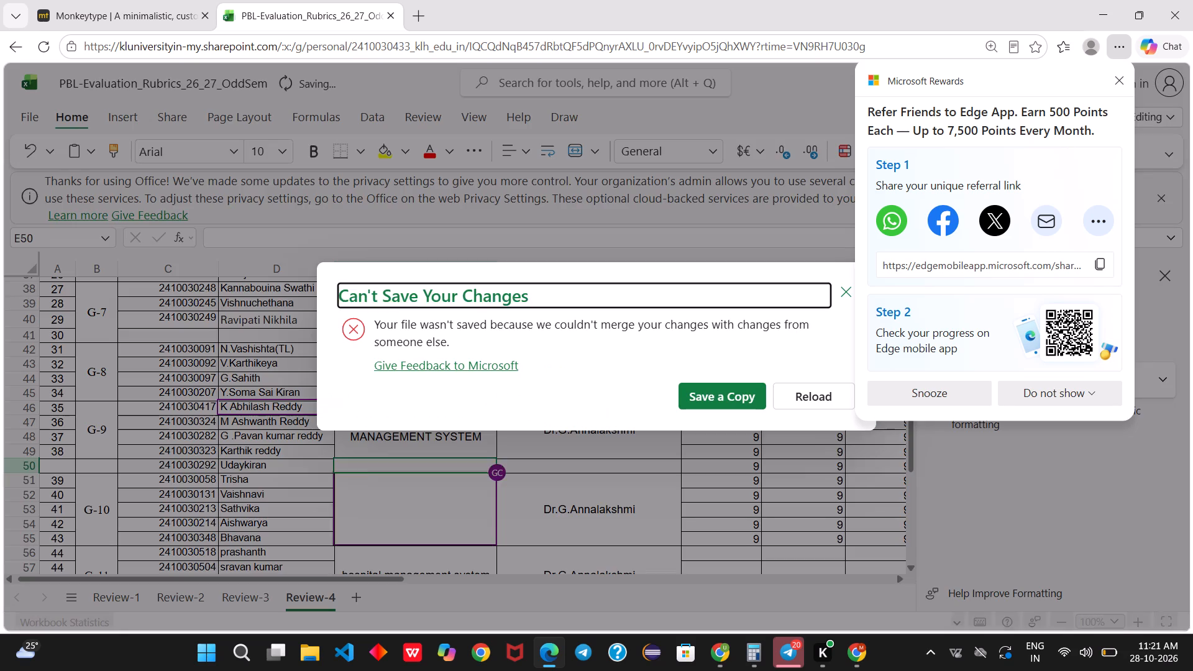
# Save a copy of the PBL-Evaluation_Rubrics_26_27_OddSem workbook.
pyautogui.click(738, 394)
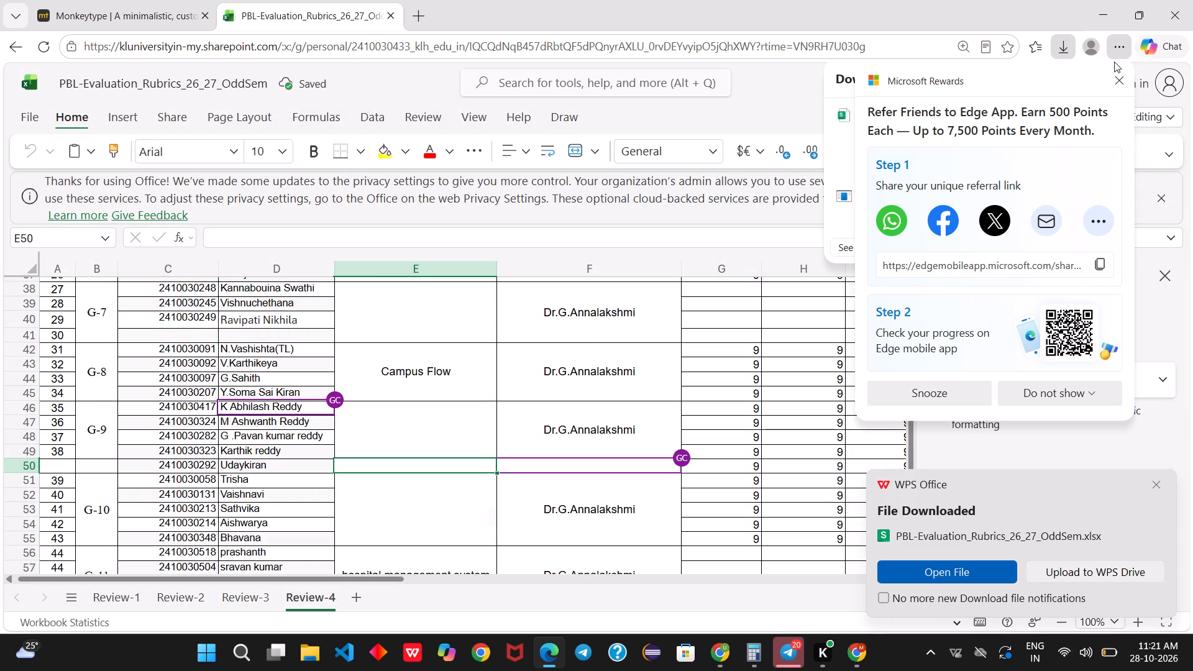
# Dismiss the Microsoft Rewards pop-up covering the worksheet.
pyautogui.click(1118, 79)
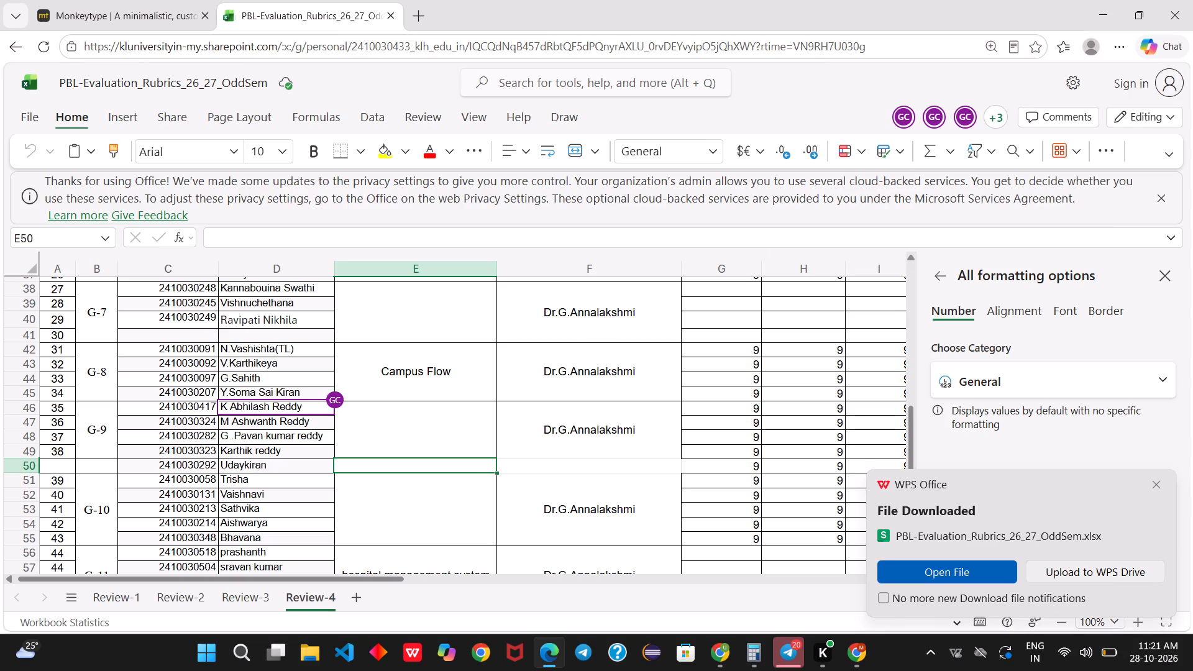
# Select G-10's empty merged project title cell E51 on the Review-4 sheet.
pyautogui.click(414, 525)
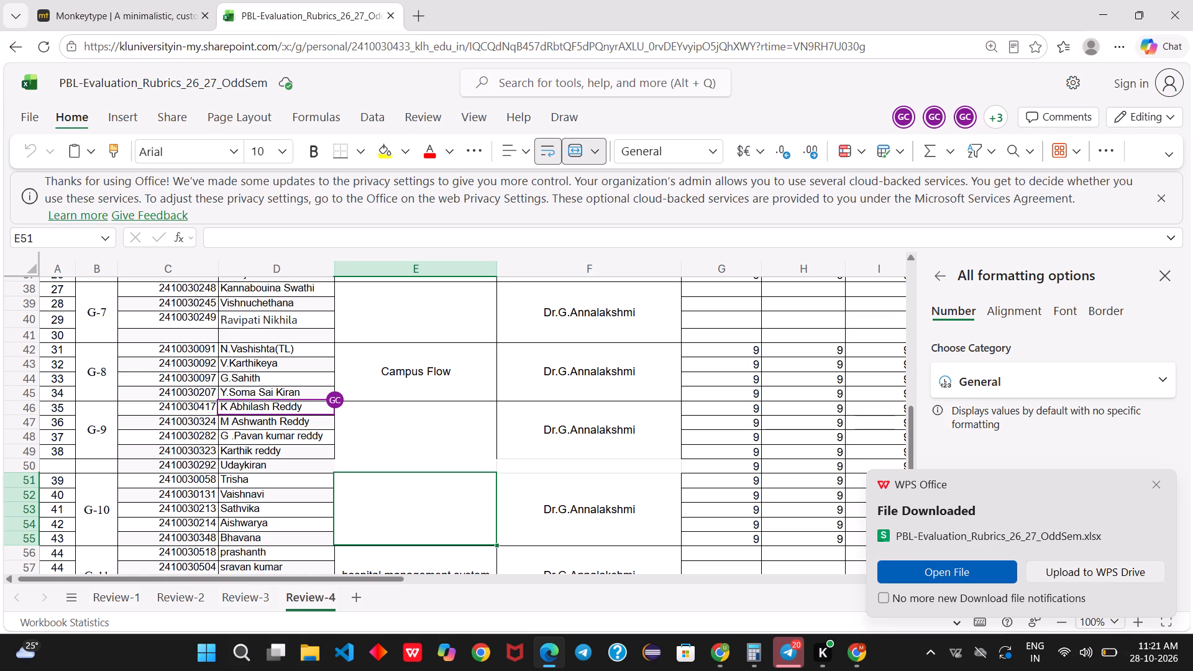